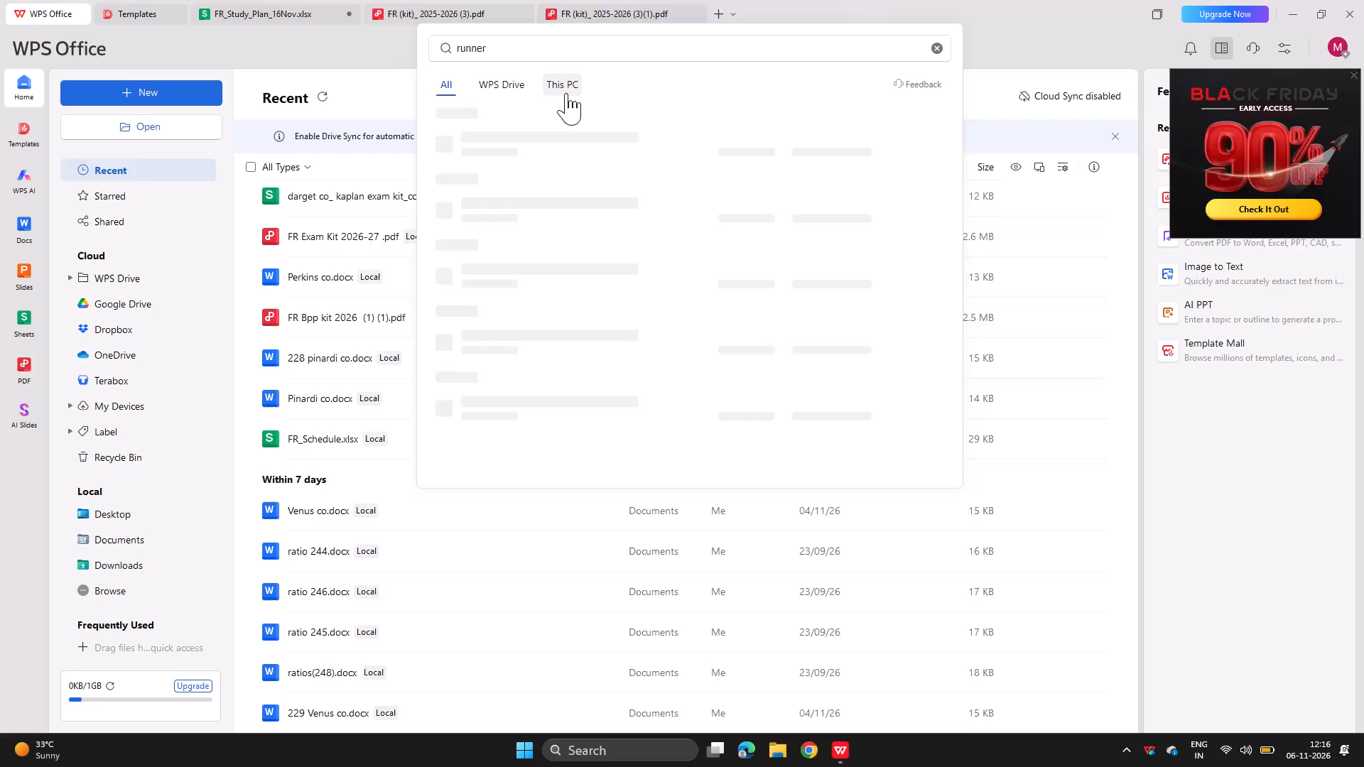
Limit the "runner" document search to This PC, and dismiss the search.
click(566, 93)
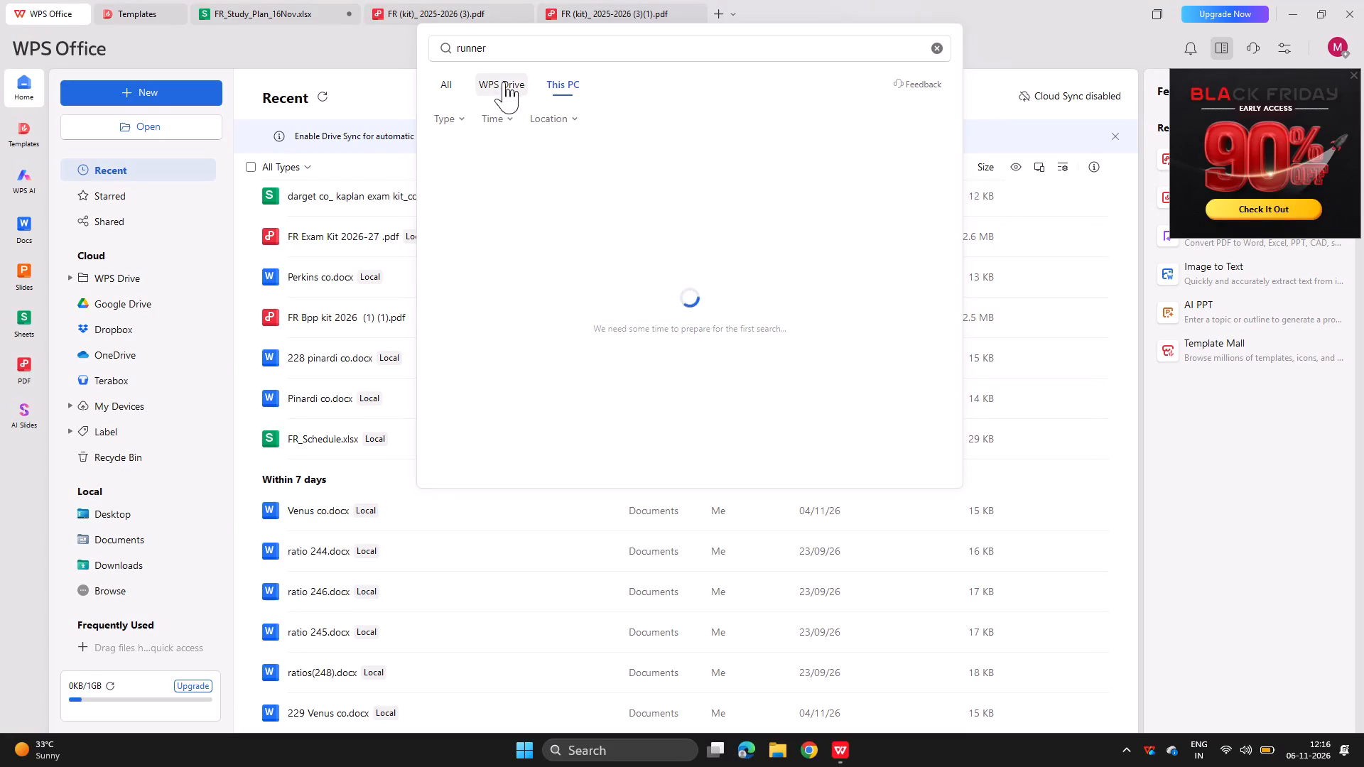
click(936, 45)
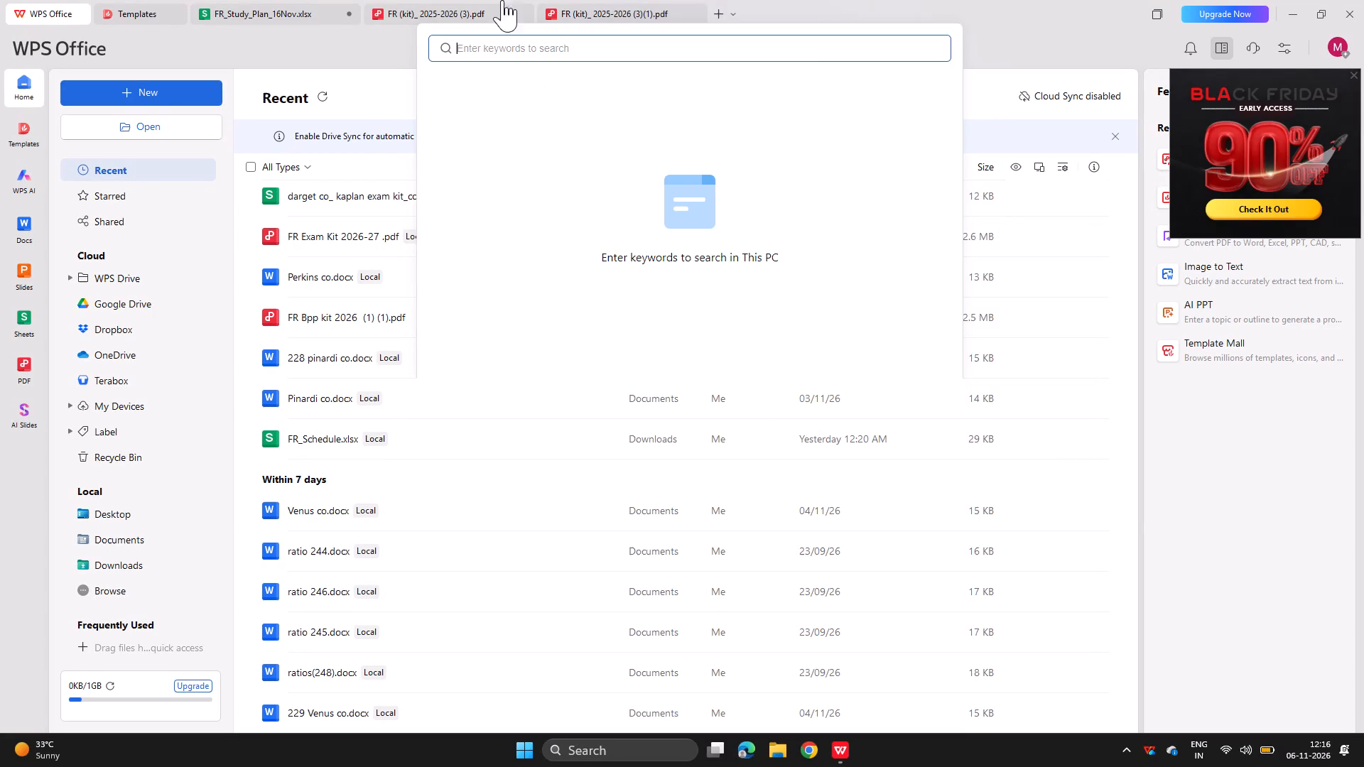
click(323, 53)
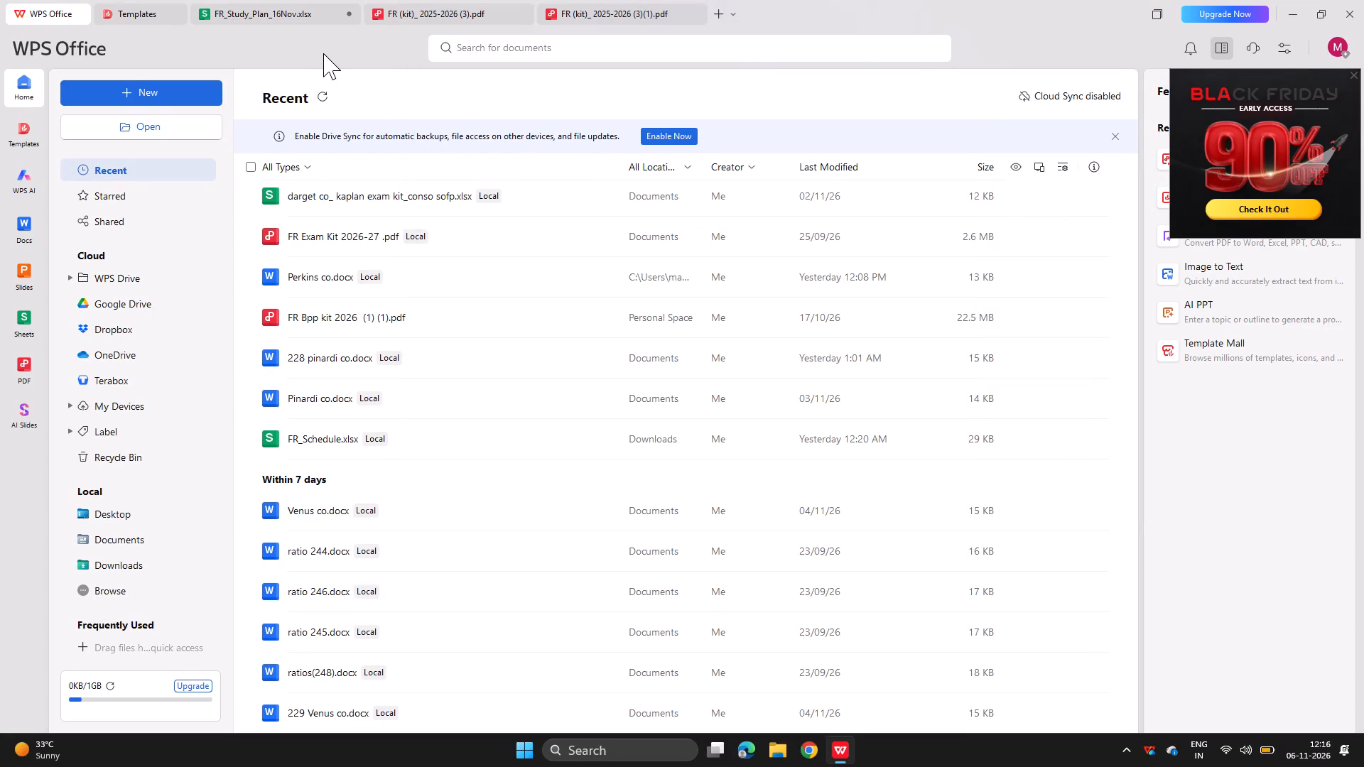
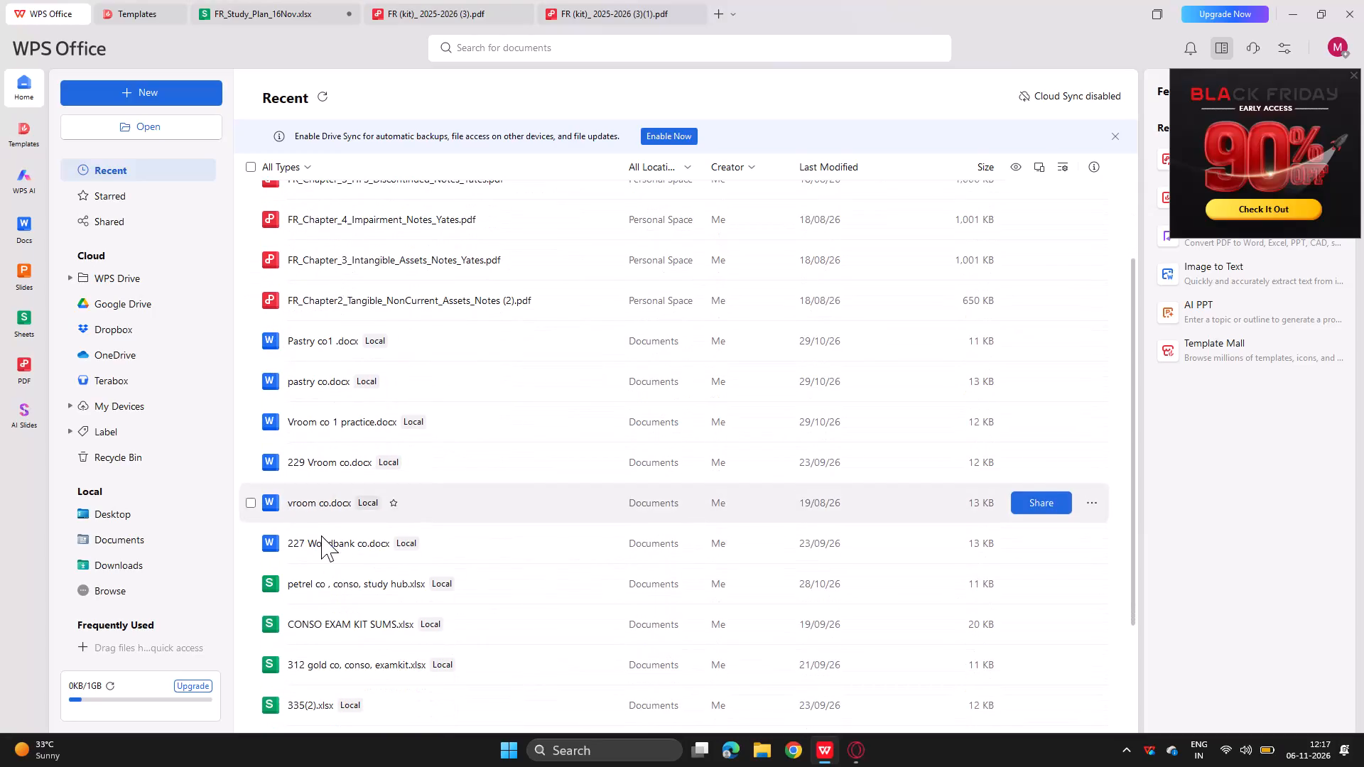
Look further down the recent files list for the runner document.
scroll(315, 570, down, 4)
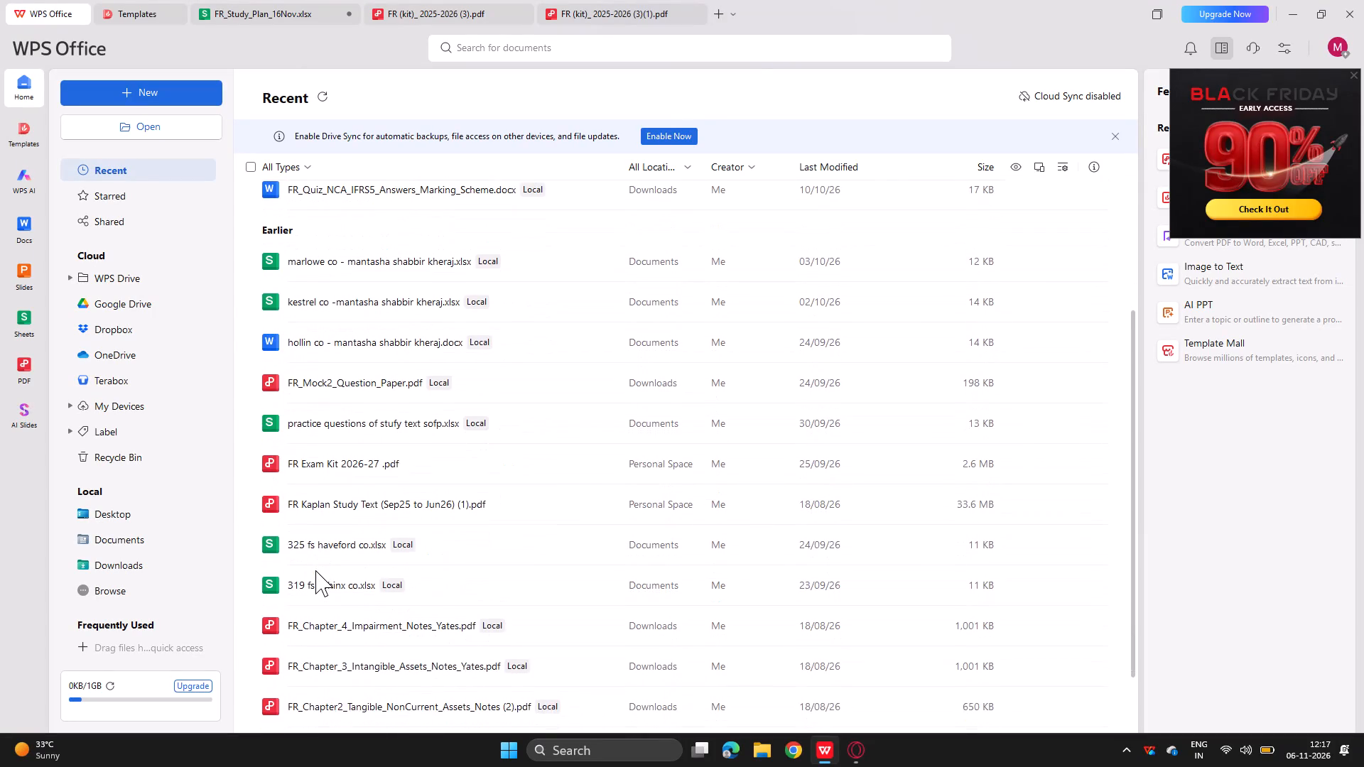
scroll(315, 570, down, 3)
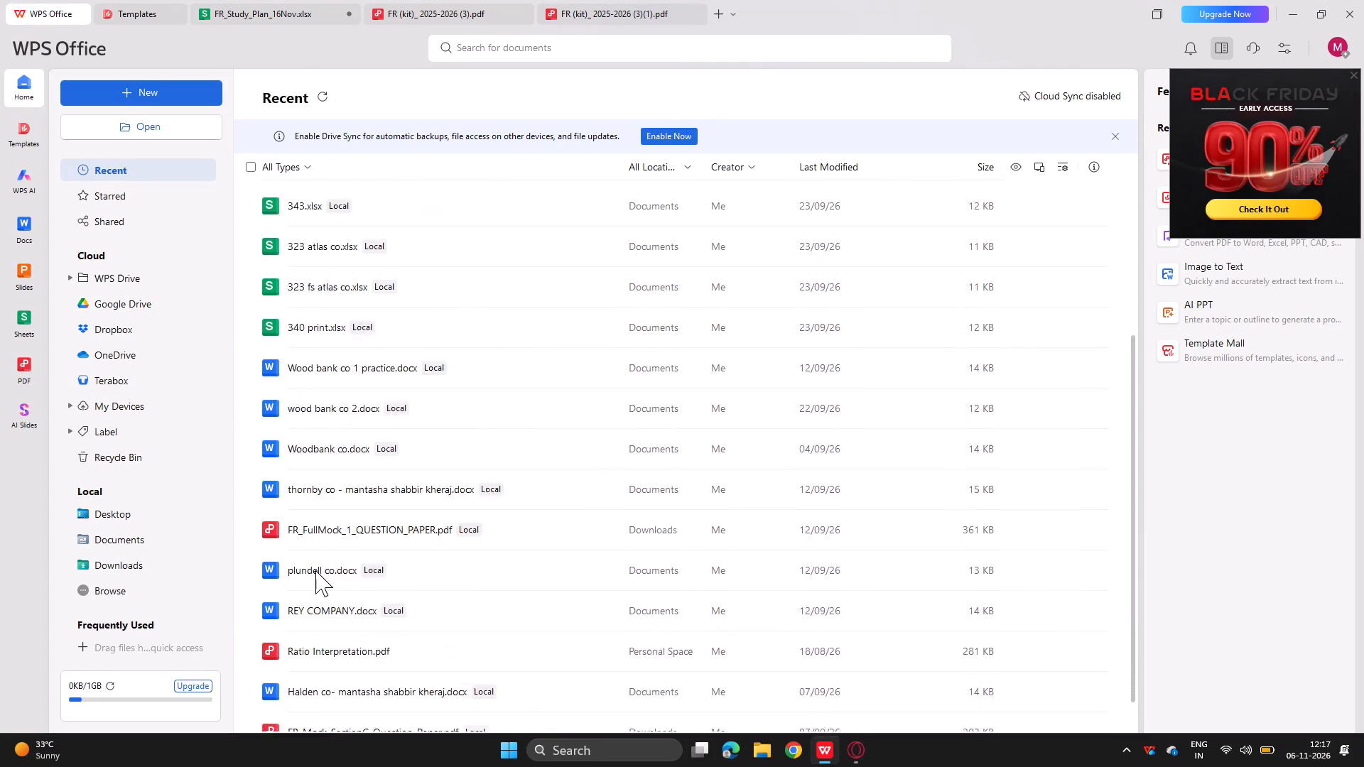
scroll(315, 570, down, 2)
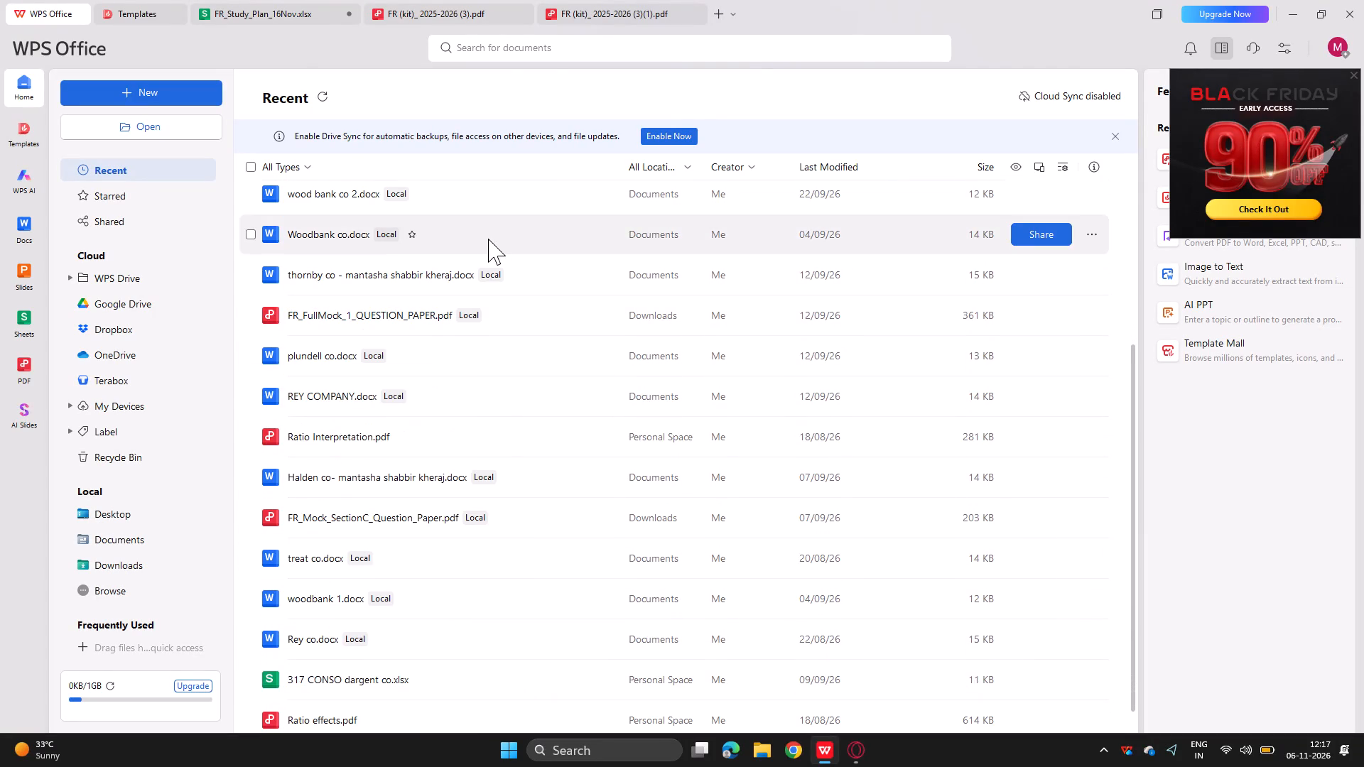
Check the Section C Tracker in FR_Study_Plan_16Nov.xlsx for the kit and question number of Runner Co.
click(326, 4)
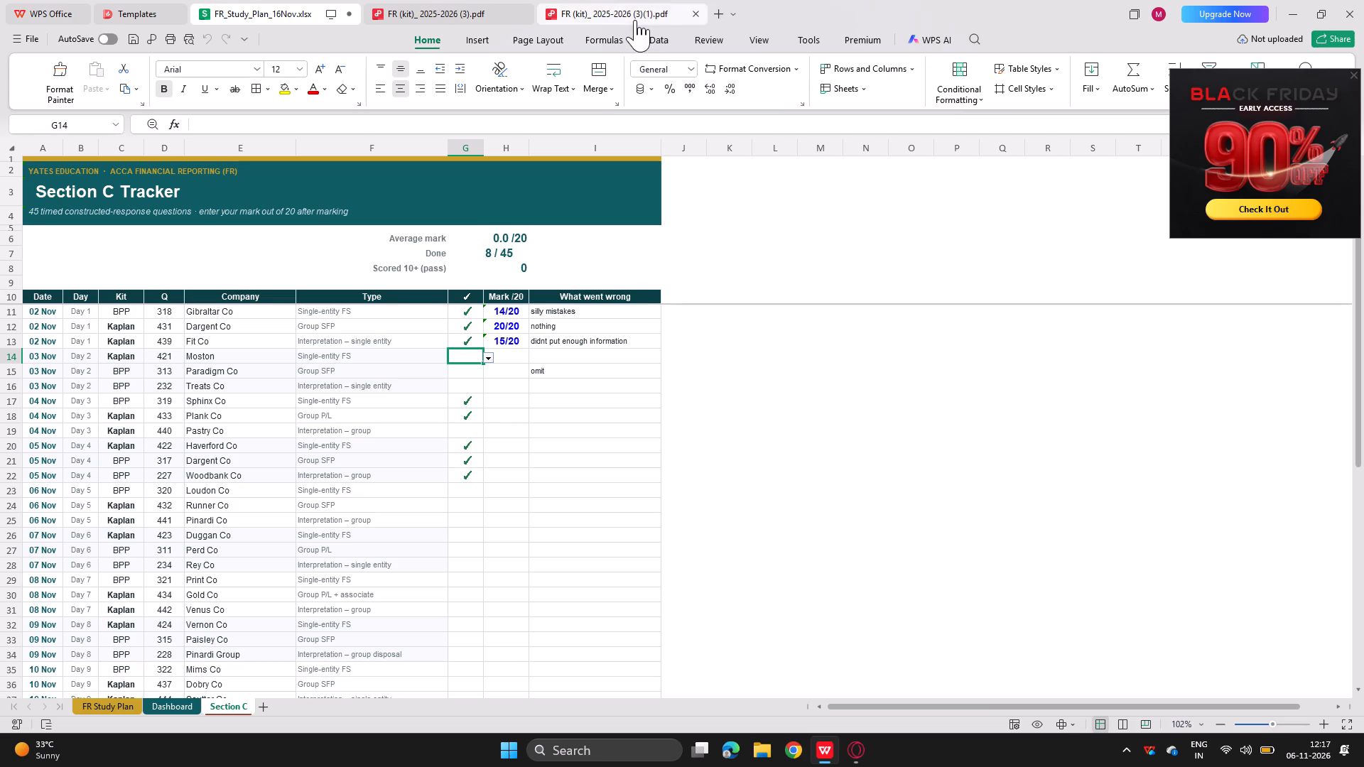
click(437, 2)
click(251, 0)
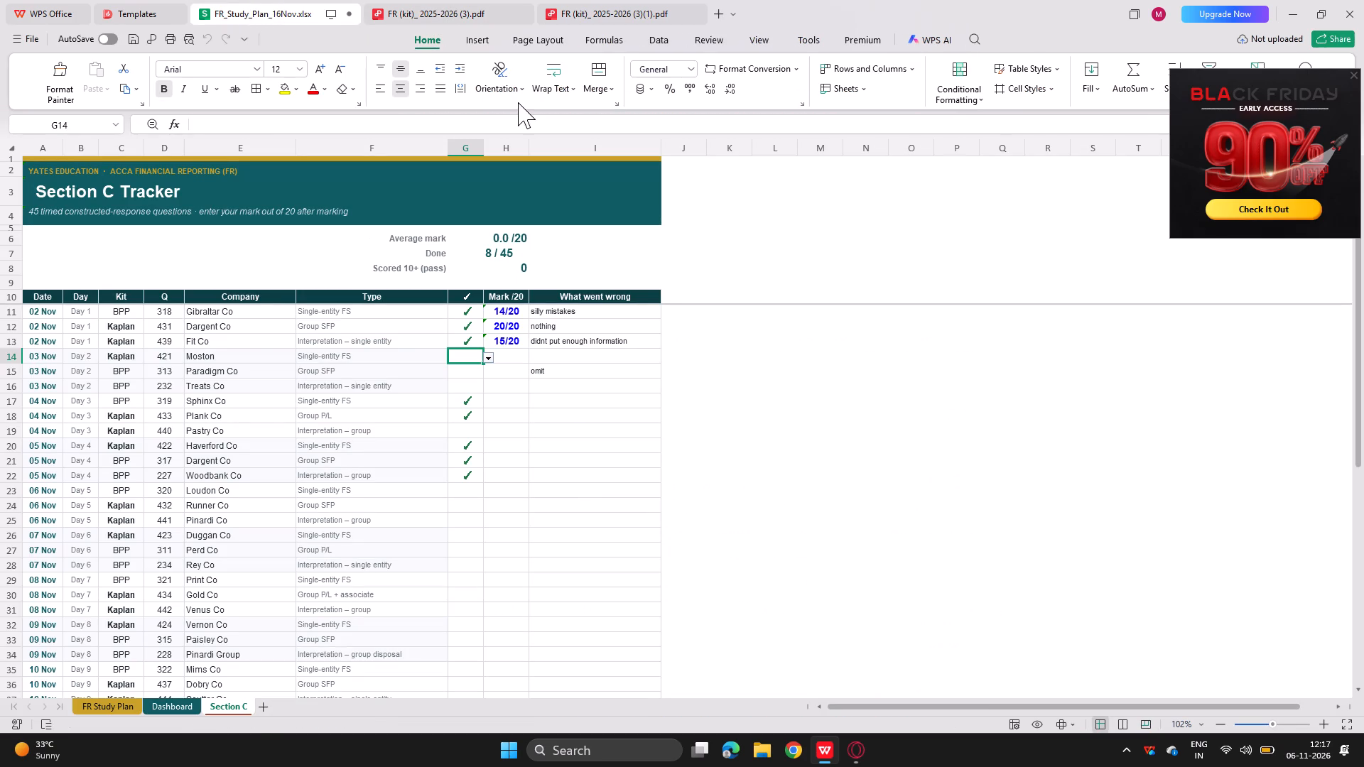
scroll(682, 0, right, 1)
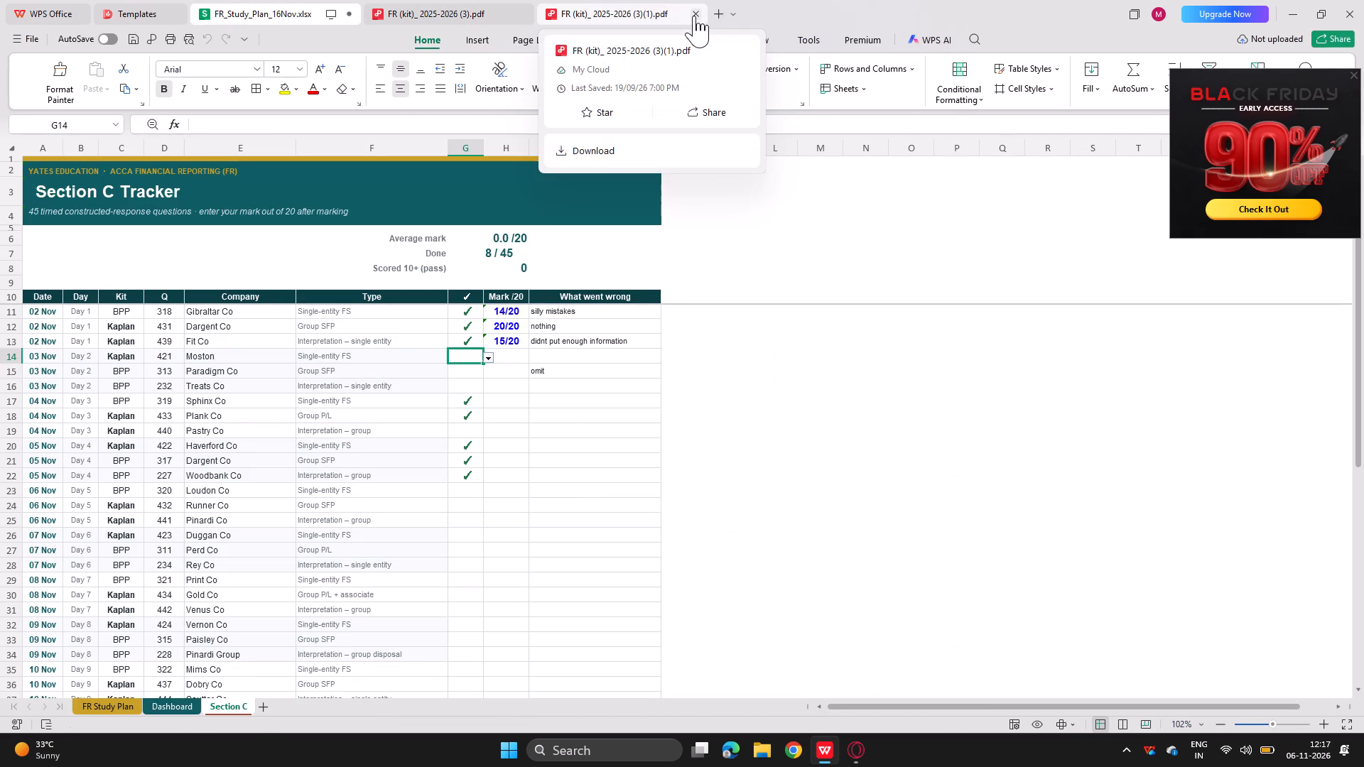
click(177, 539)
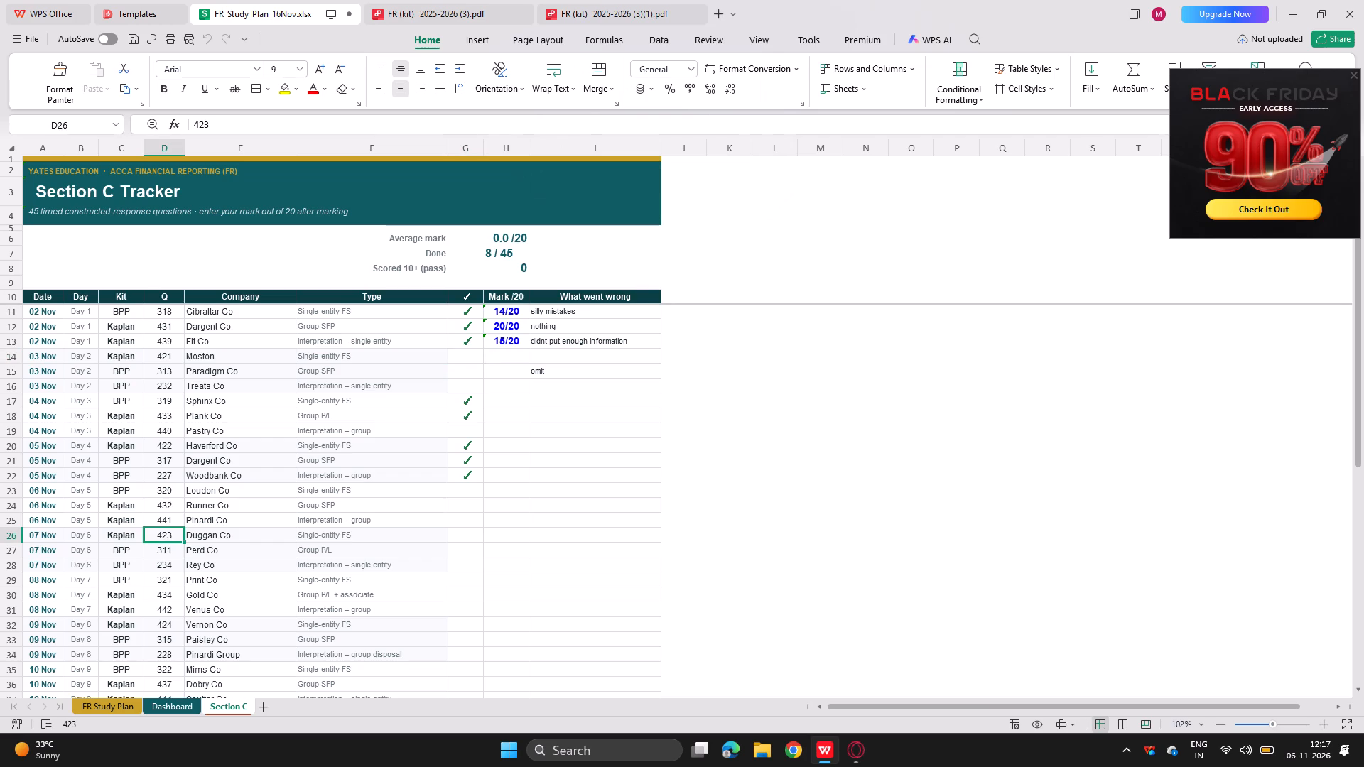
Find the Section C answer to question 432 Runner Co in FR (kit)_ 2025-2026 (3).pdf.
click(389, 5)
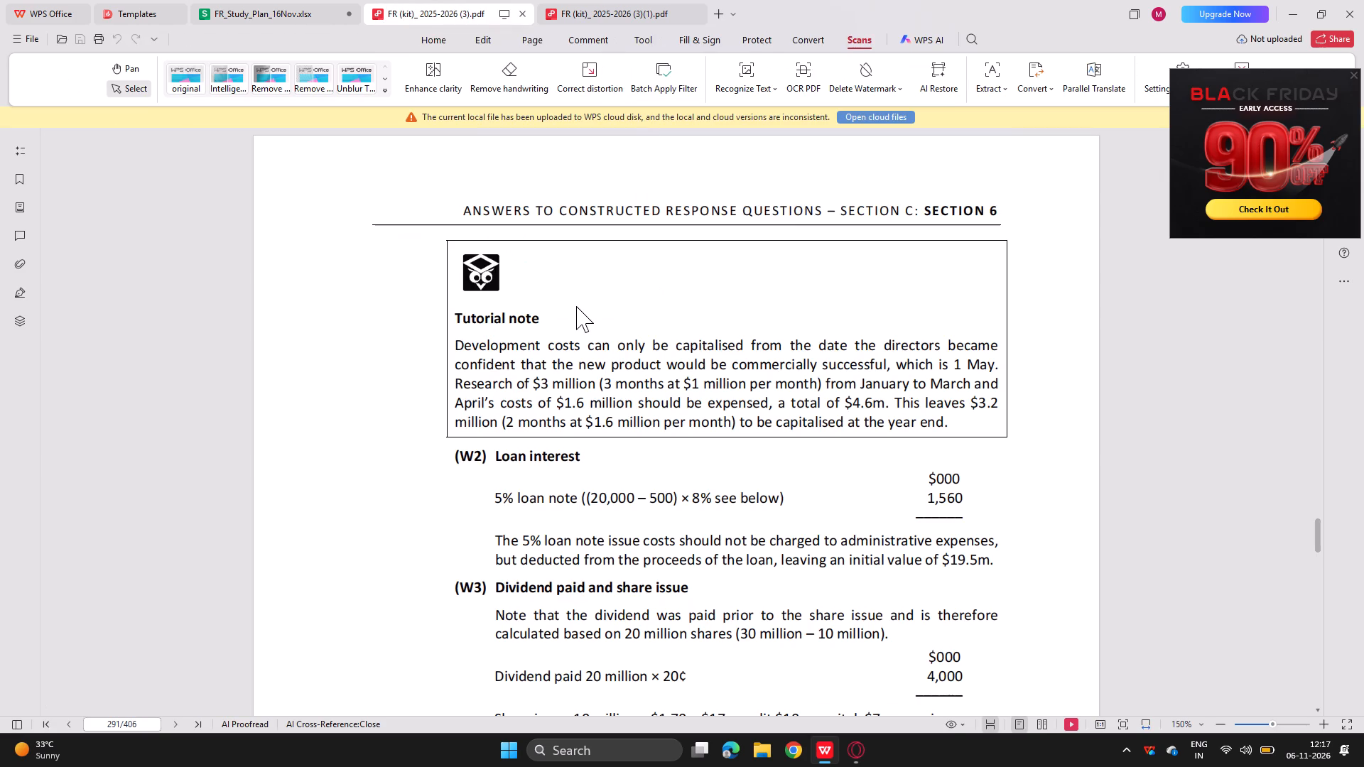
scroll(576, 306, up, 5)
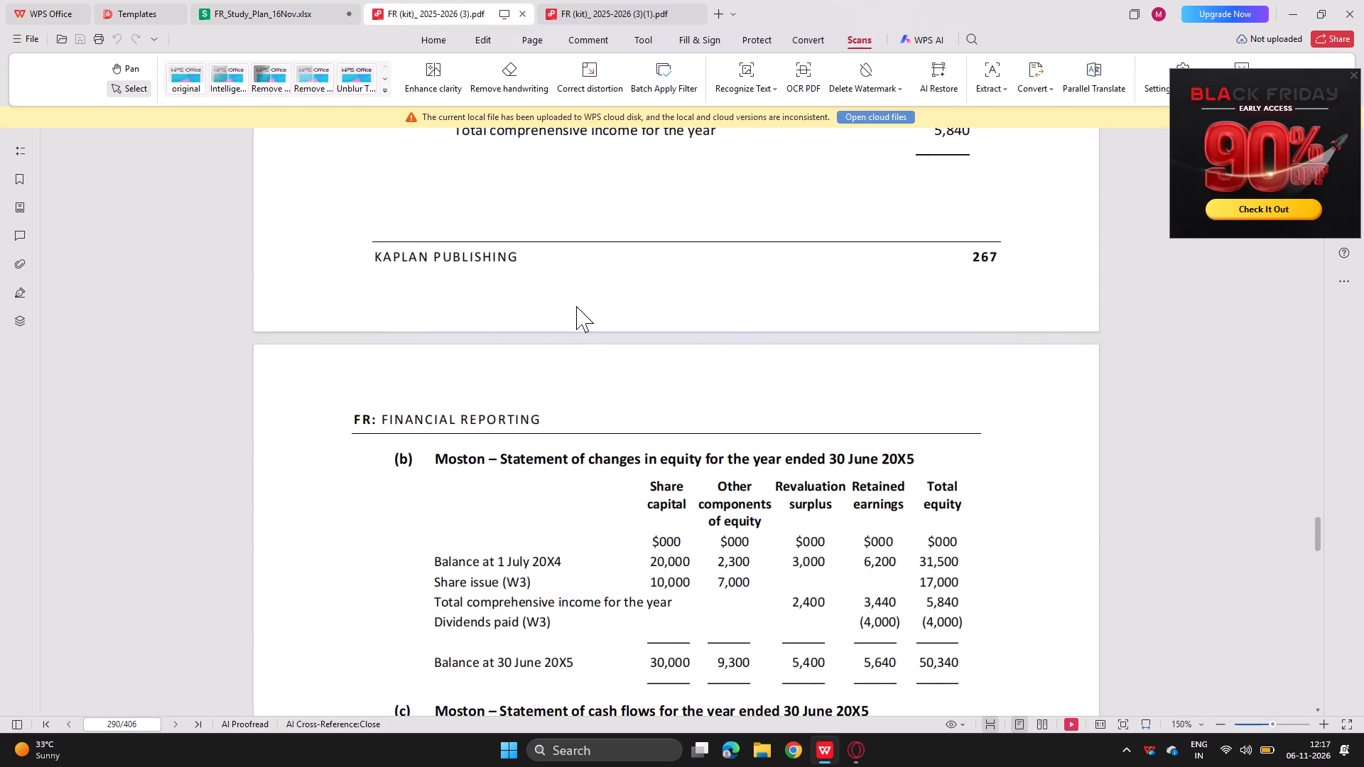
scroll(576, 306, up, 6)
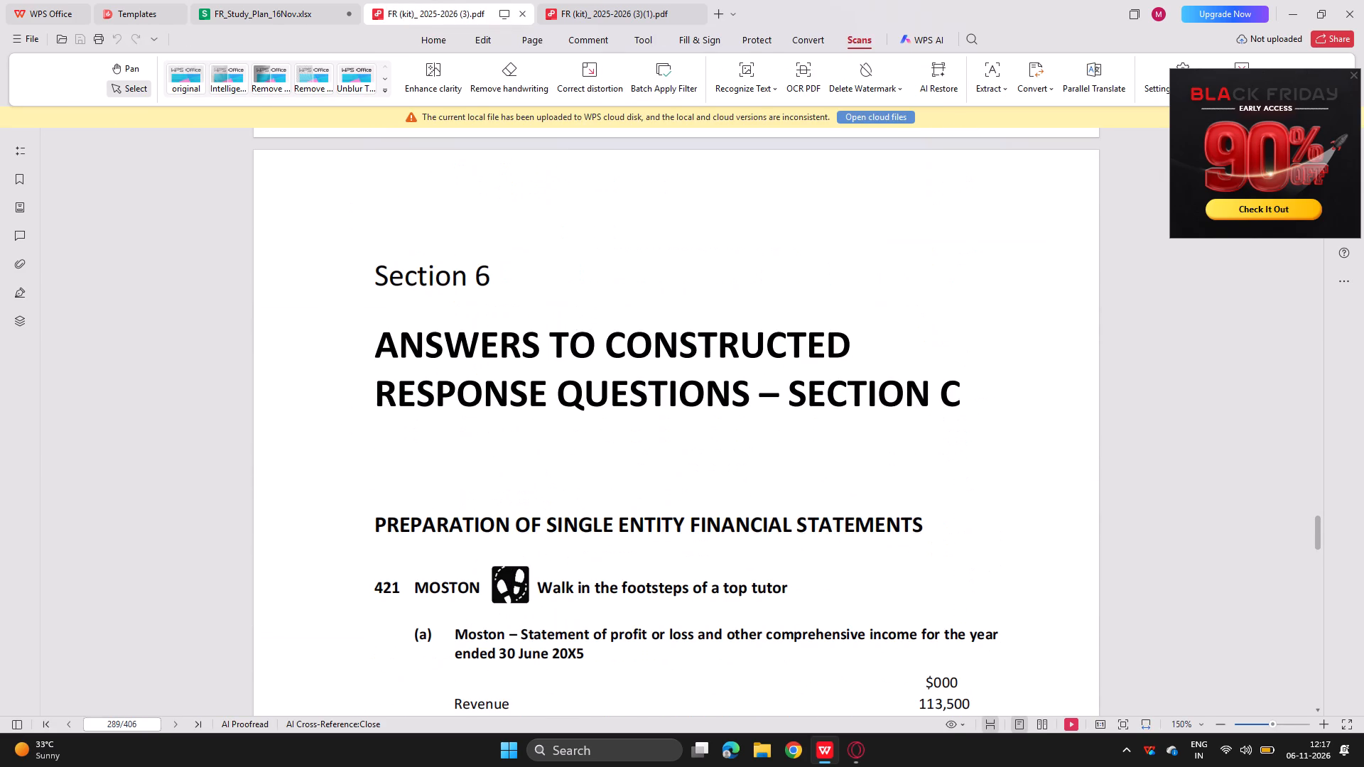
click(249, 0)
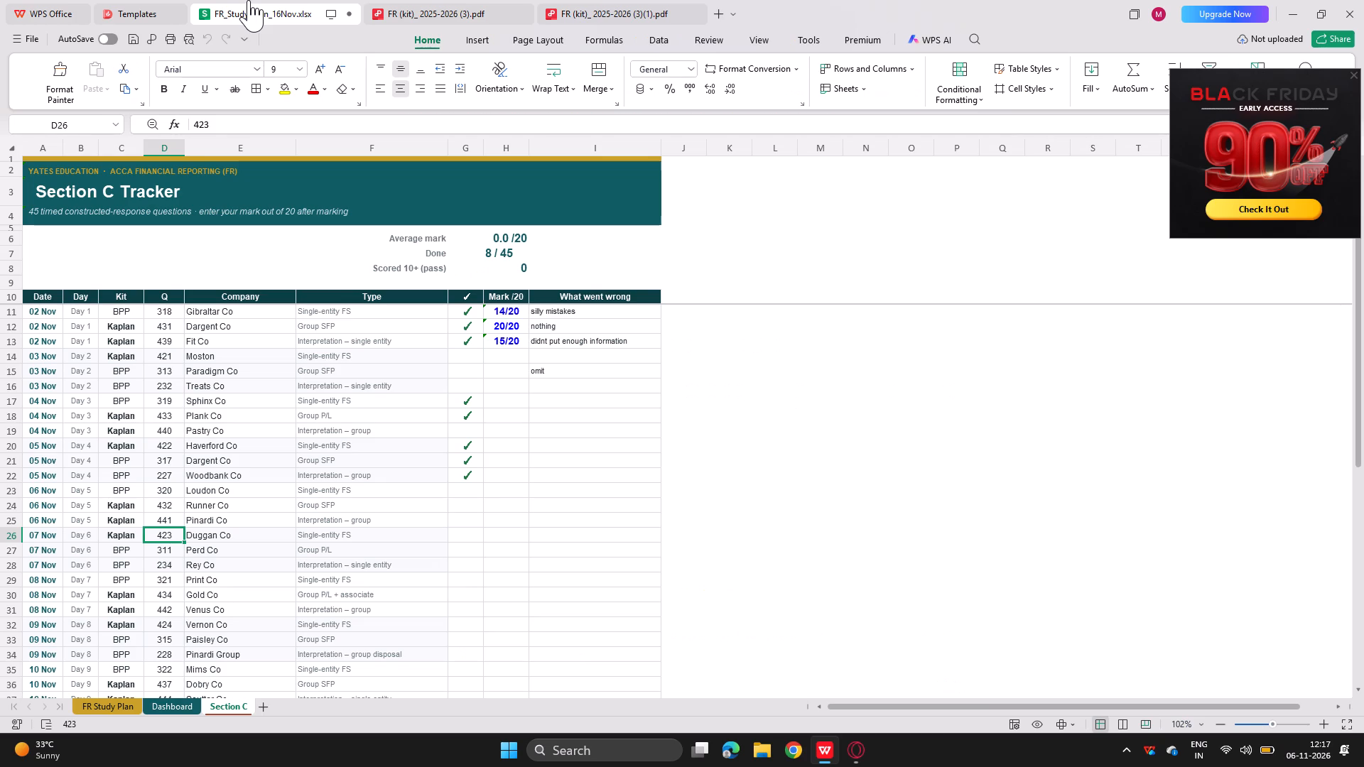
click(416, 0)
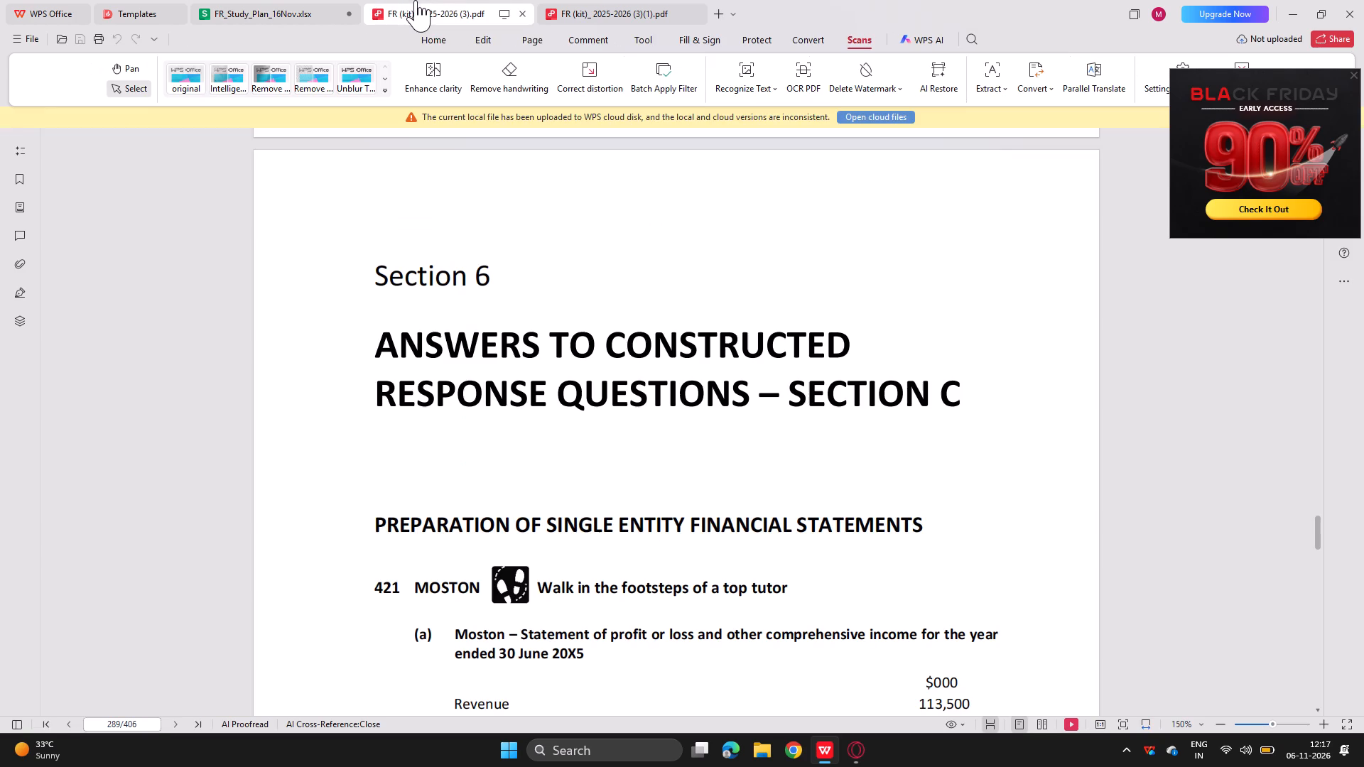
scroll(498, 386, down, 13)
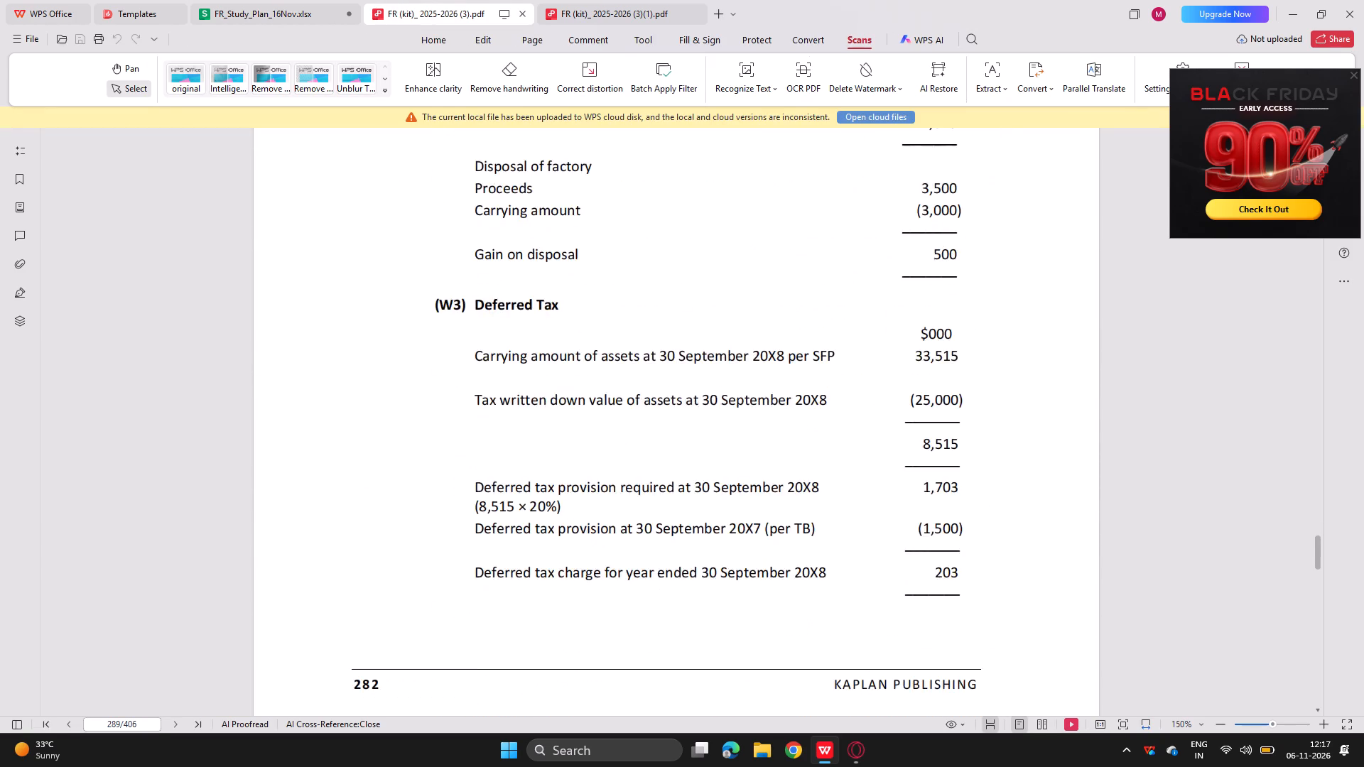
scroll(498, 386, down, 19)
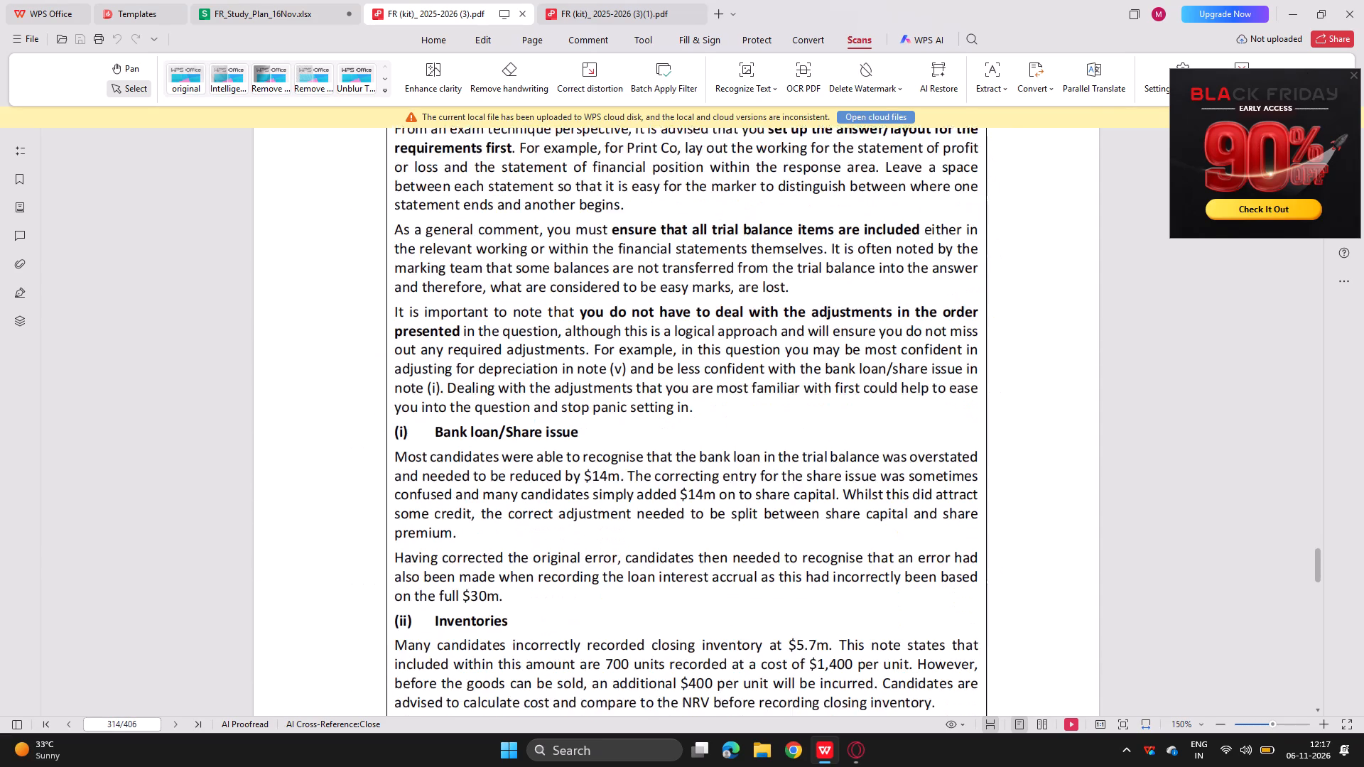
scroll(498, 386, down, 17)
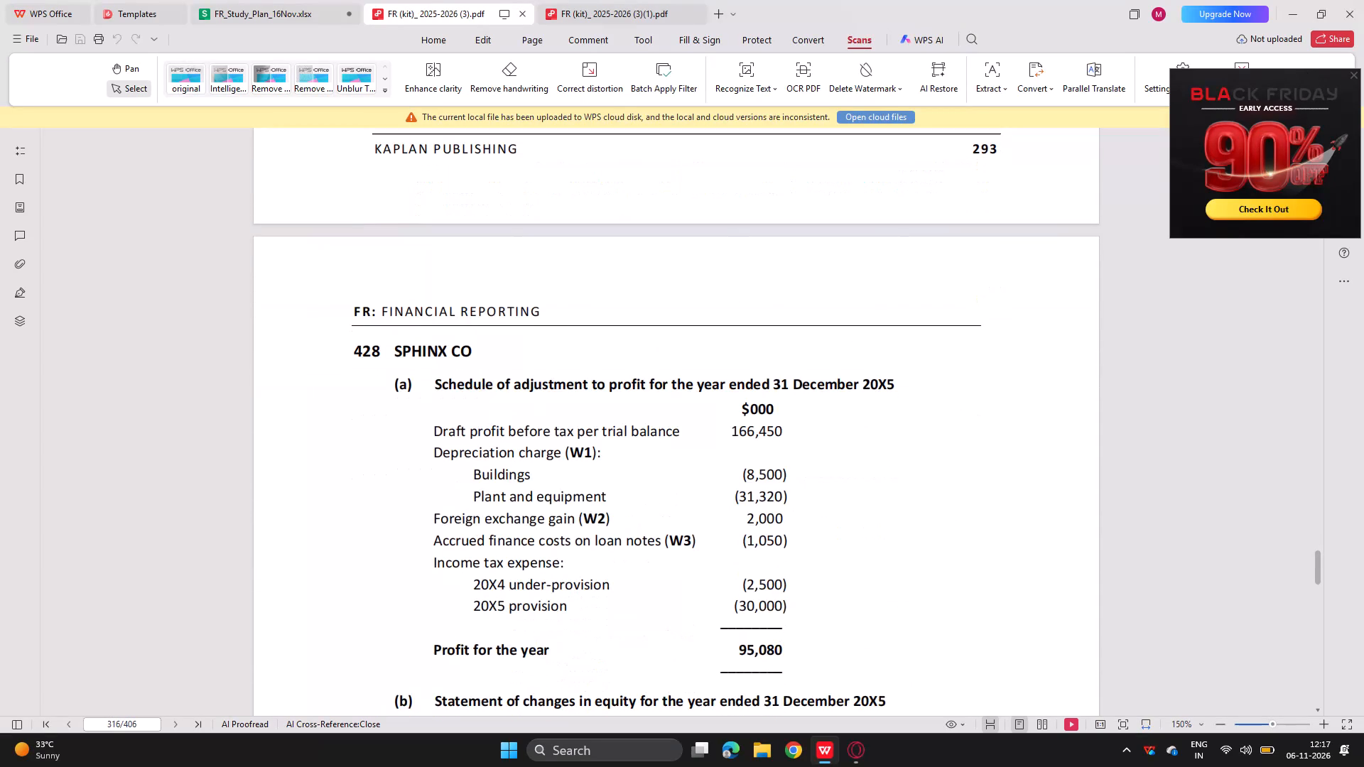
scroll(498, 386, down, 6)
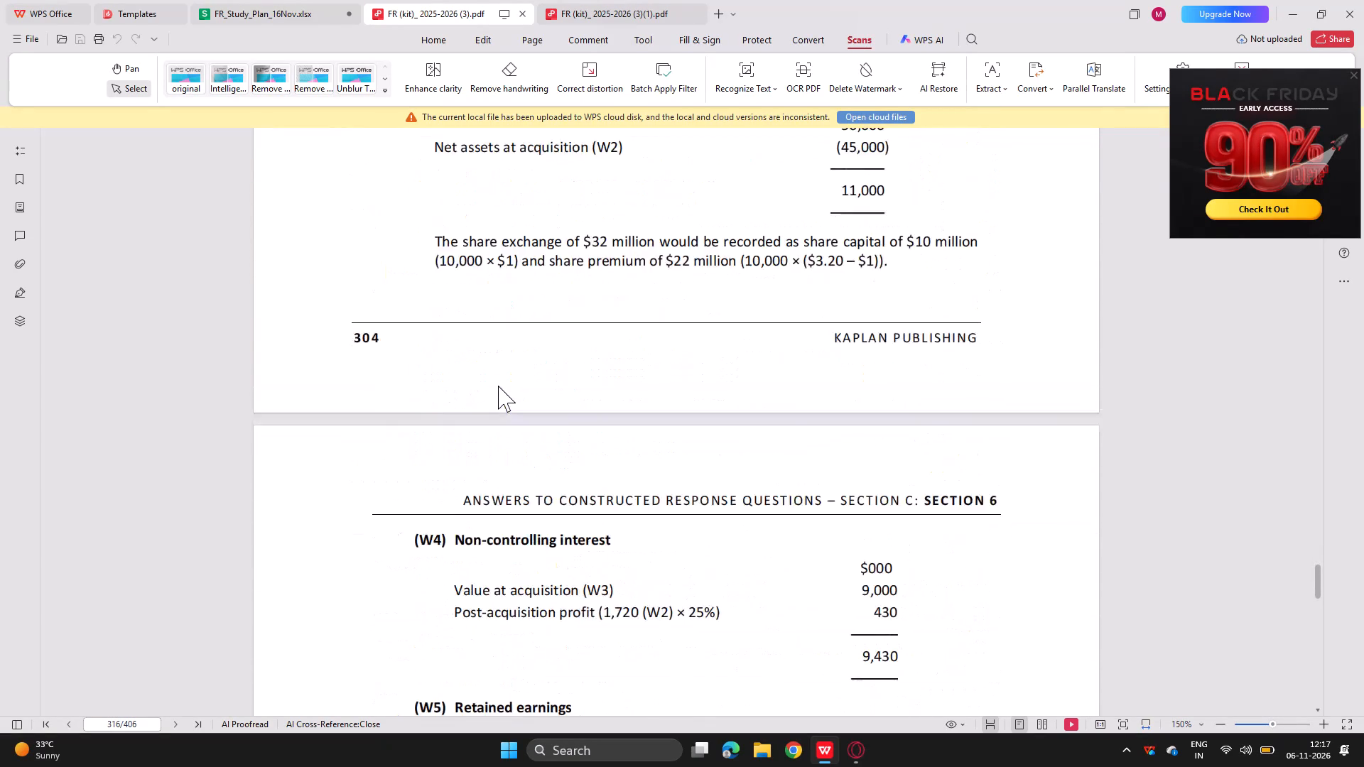
scroll(498, 386, down, 7)
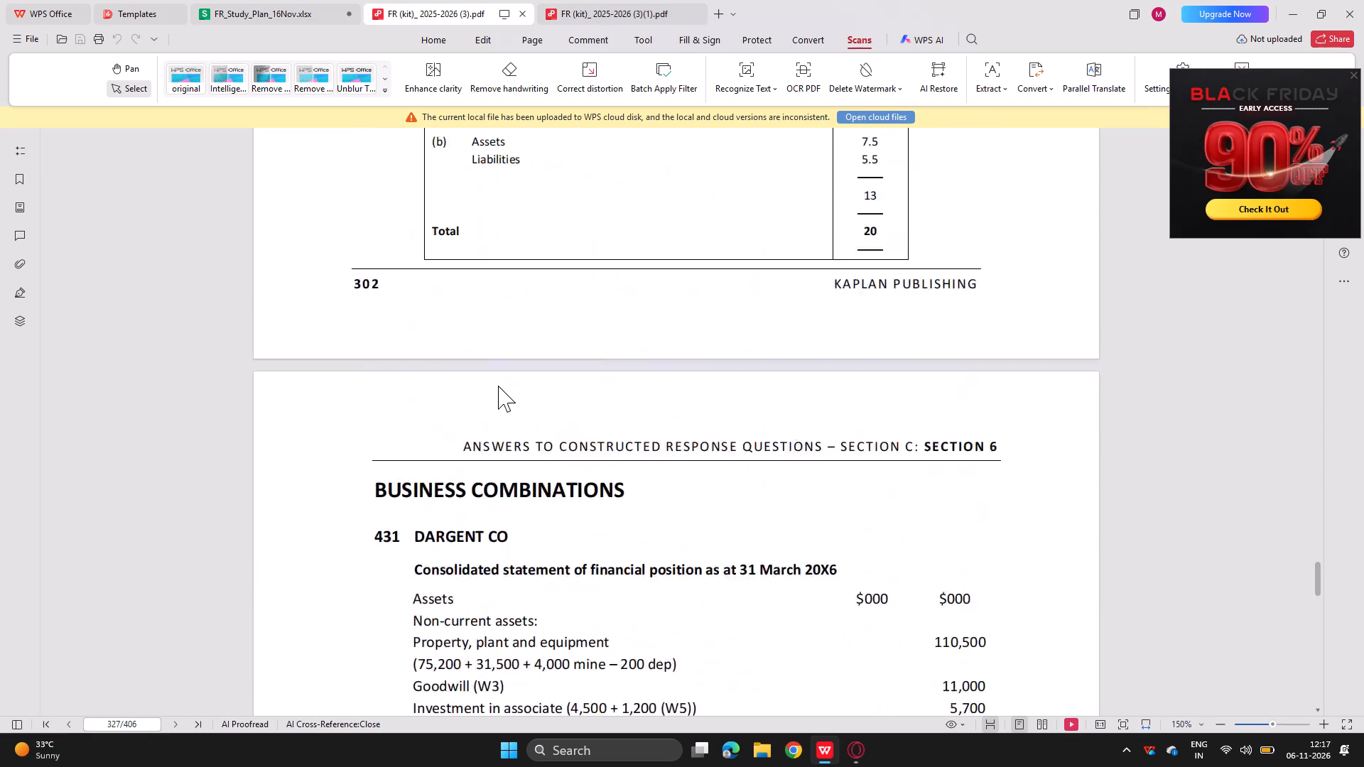
scroll(498, 386, down, 6)
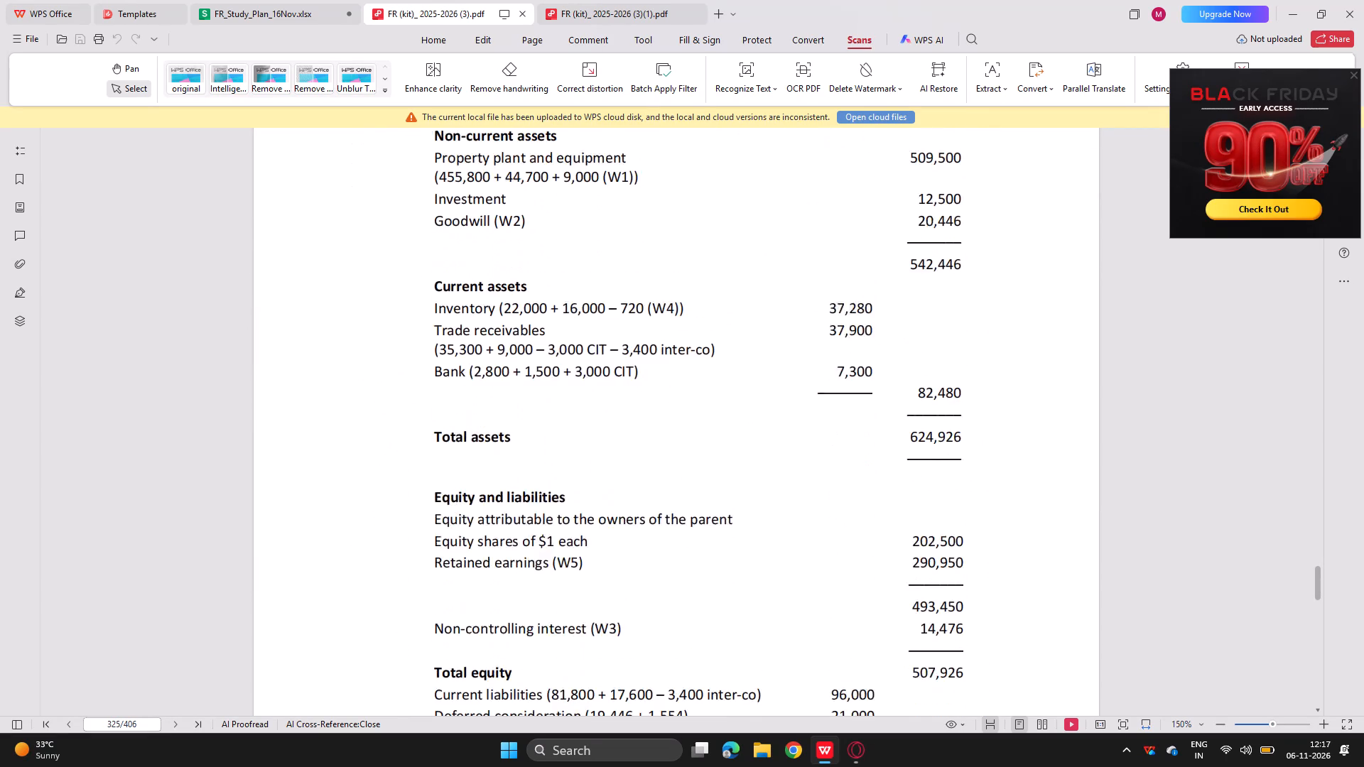
scroll(498, 386, down, 5)
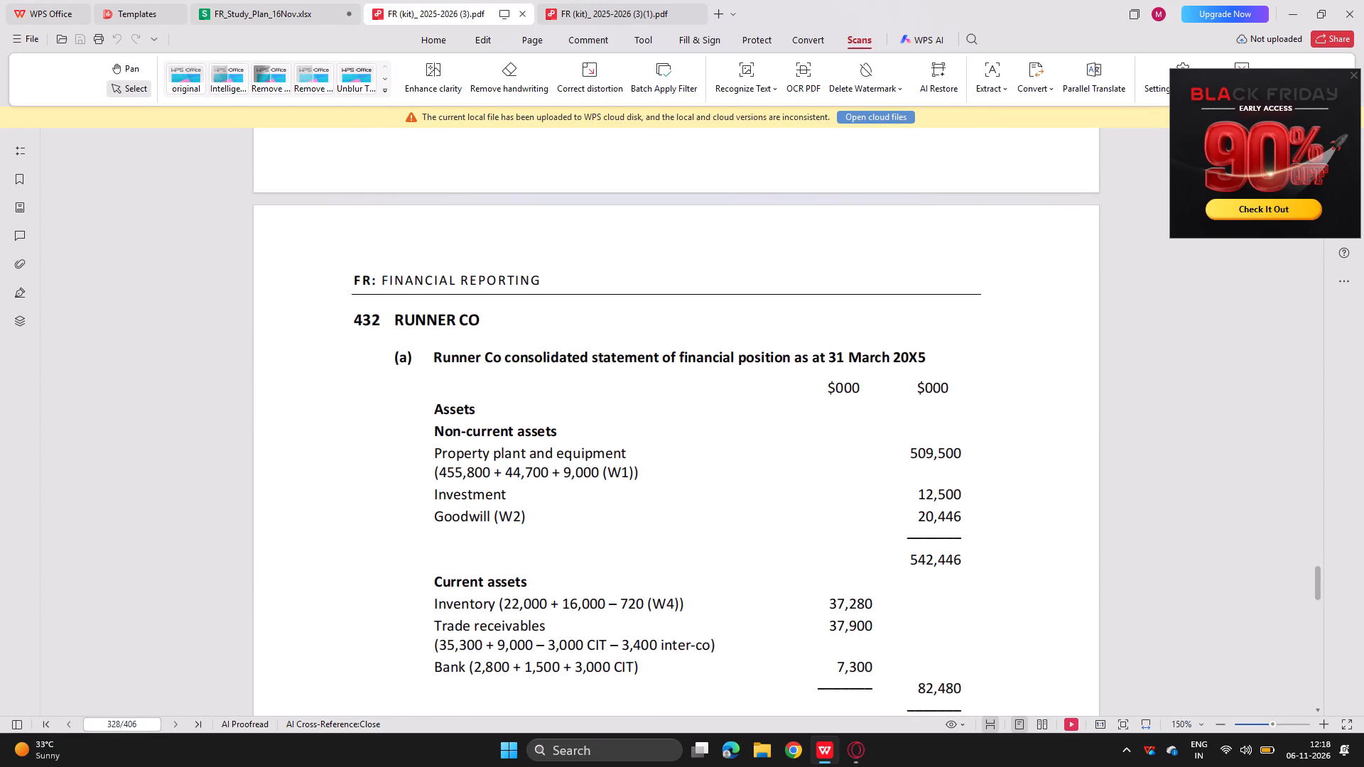
scroll(482, 462, down, 1)
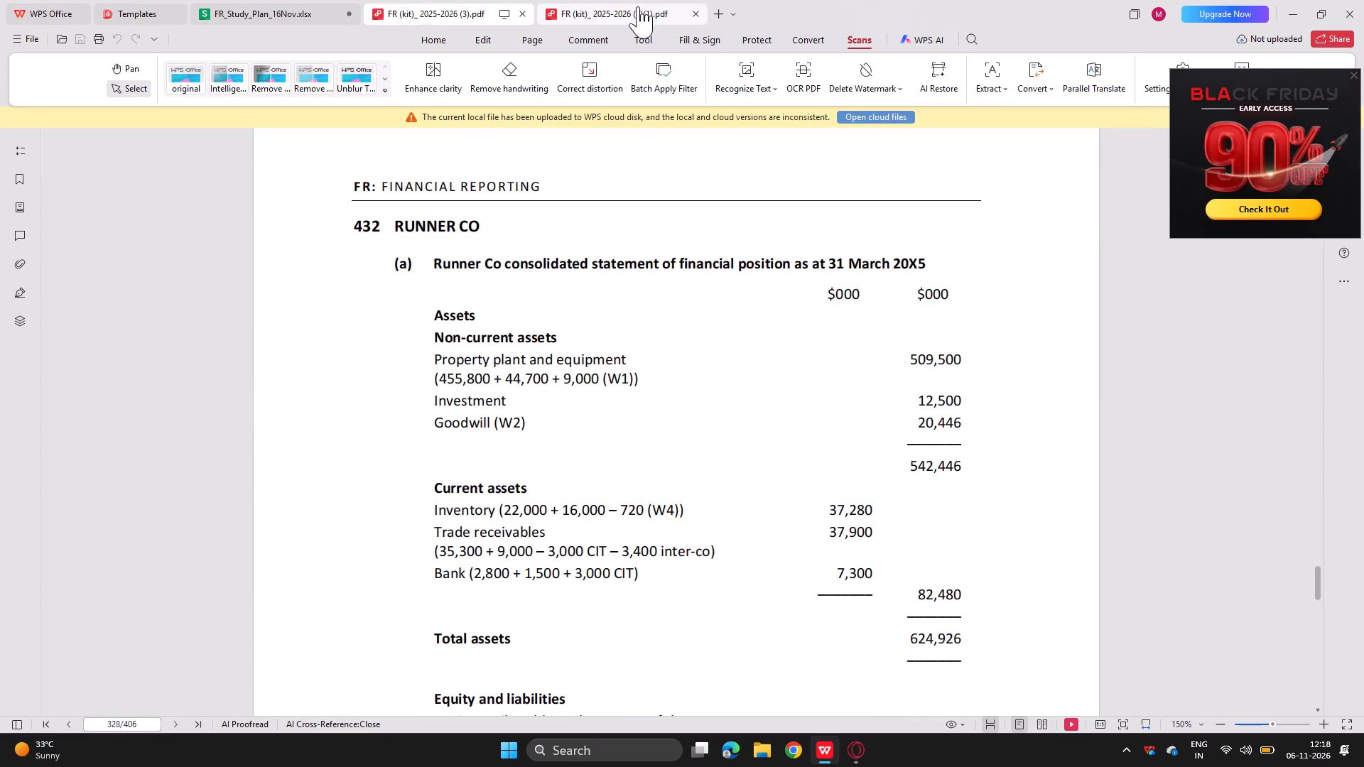
click(638, 6)
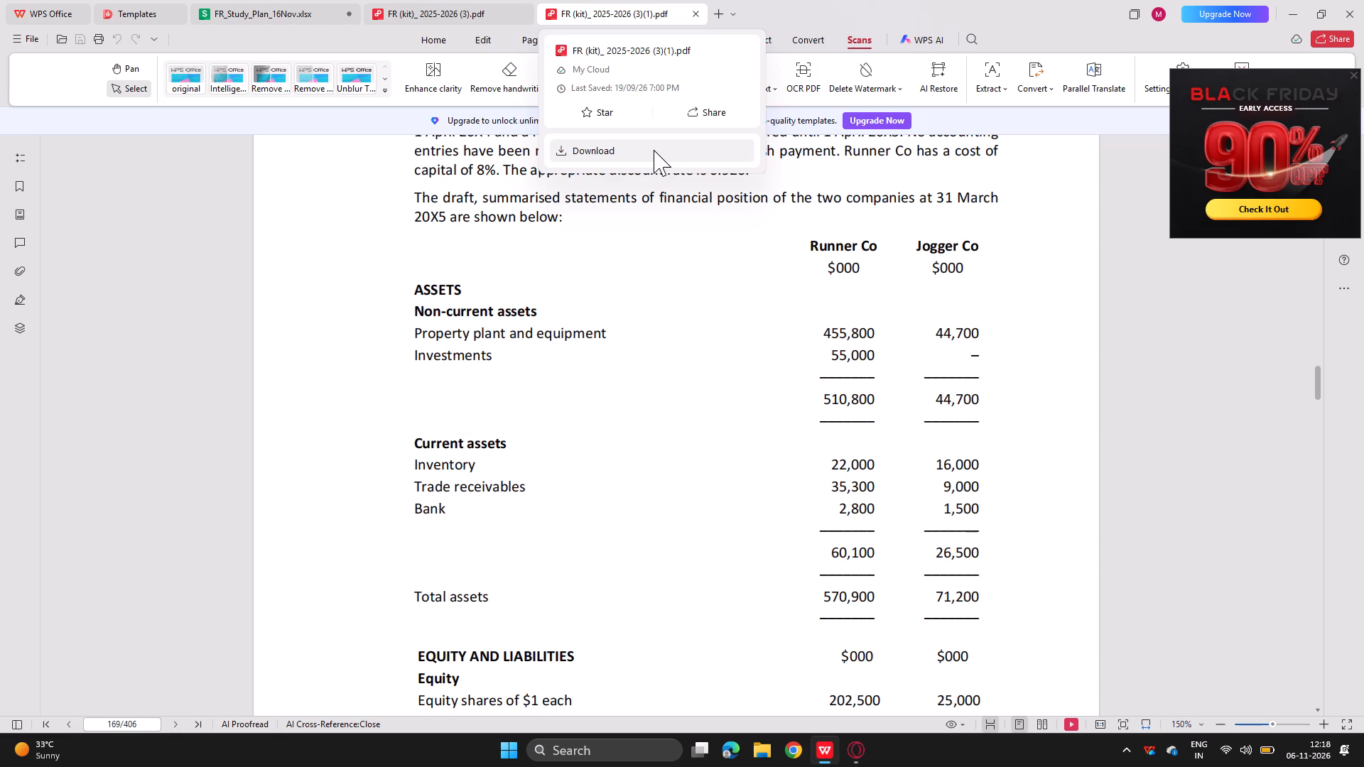
Create a new blank spreadsheet workbook.
click(58, 2)
scroll(408, 404, up, 7)
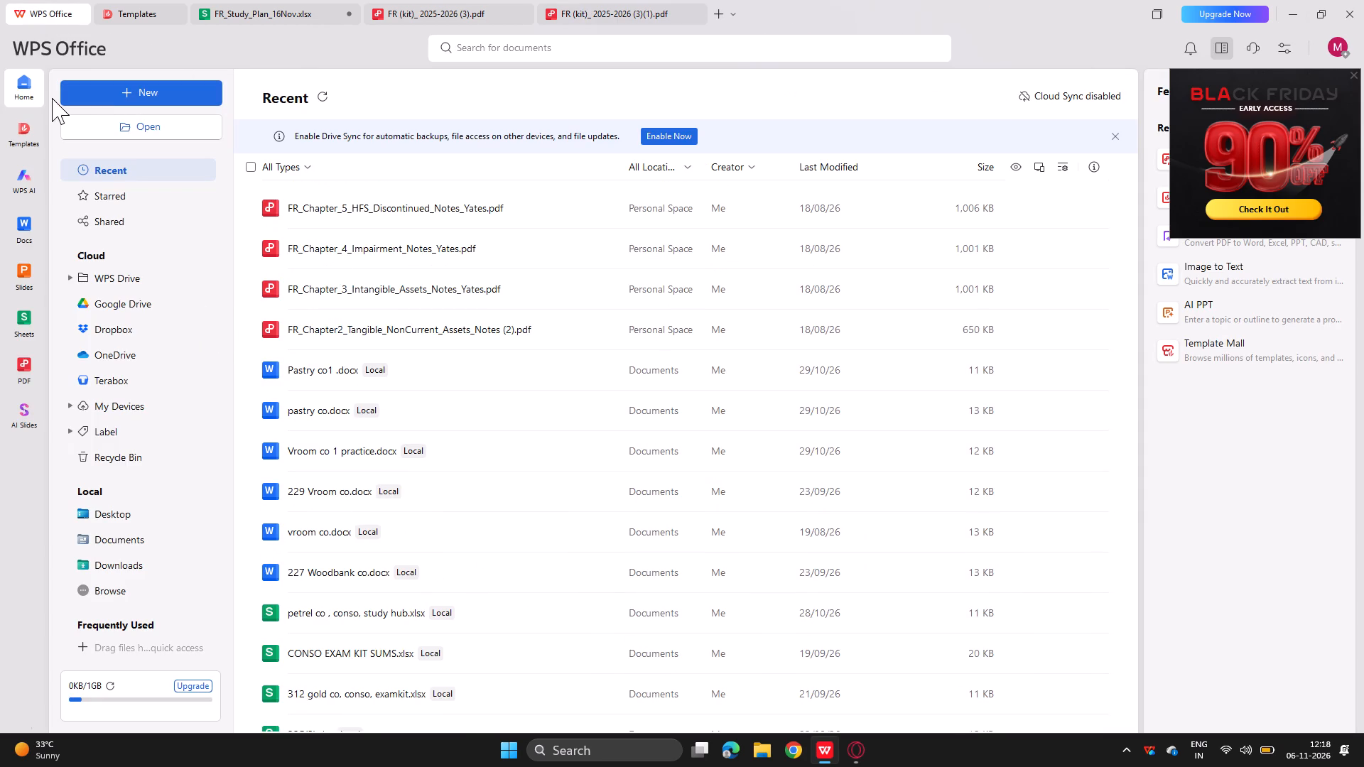
click(104, 97)
click(367, 195)
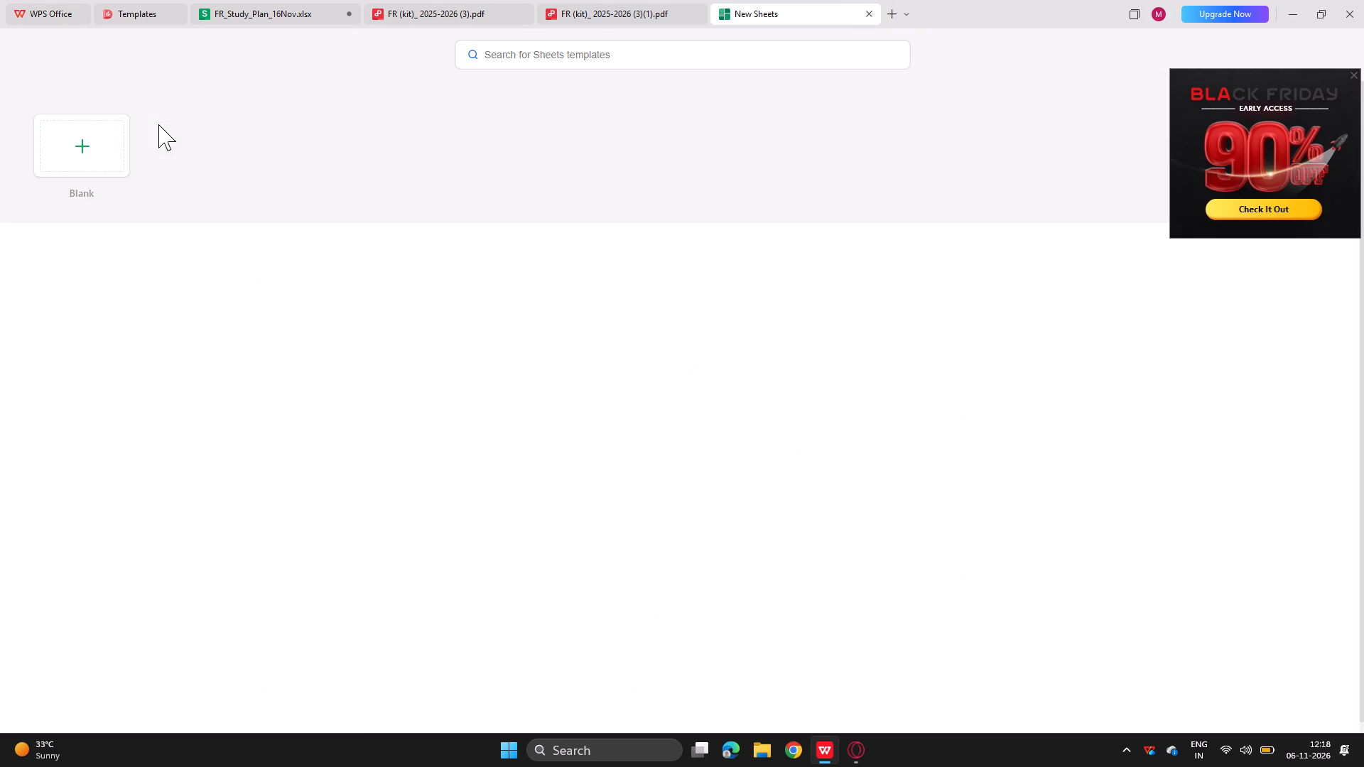
click(92, 148)
Move the new workbook into its own window and arrange it side by side with the Runner Co question PDF in equal halves.
drag(749, 9, 648, 334)
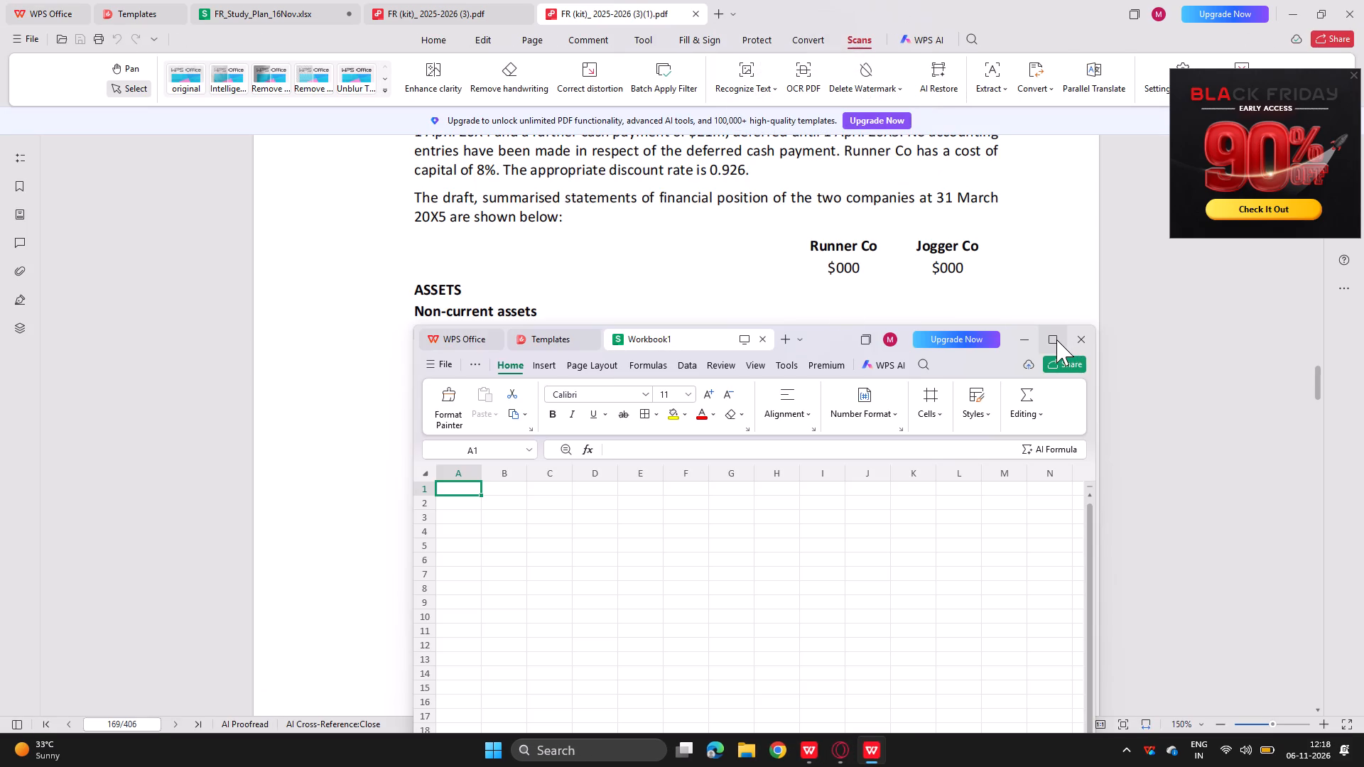
click(968, 393)
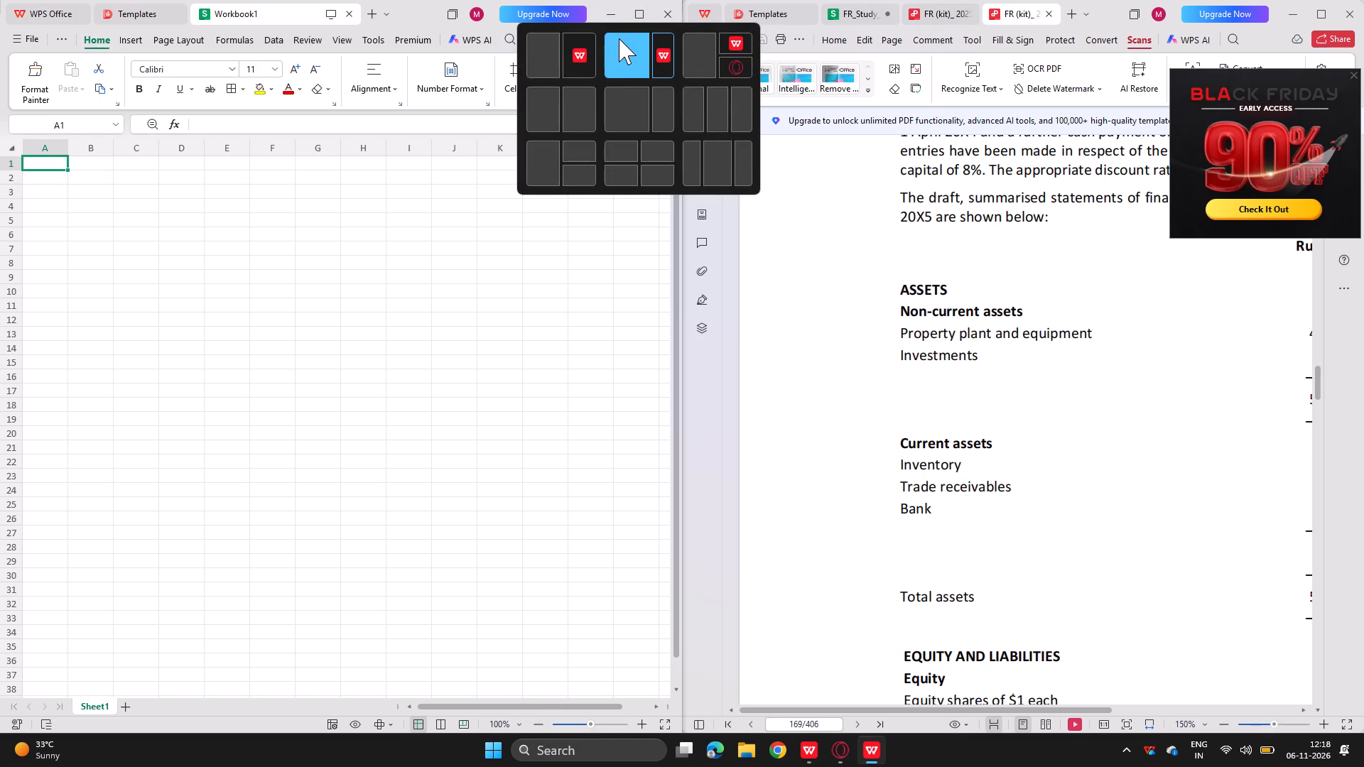
click(580, 45)
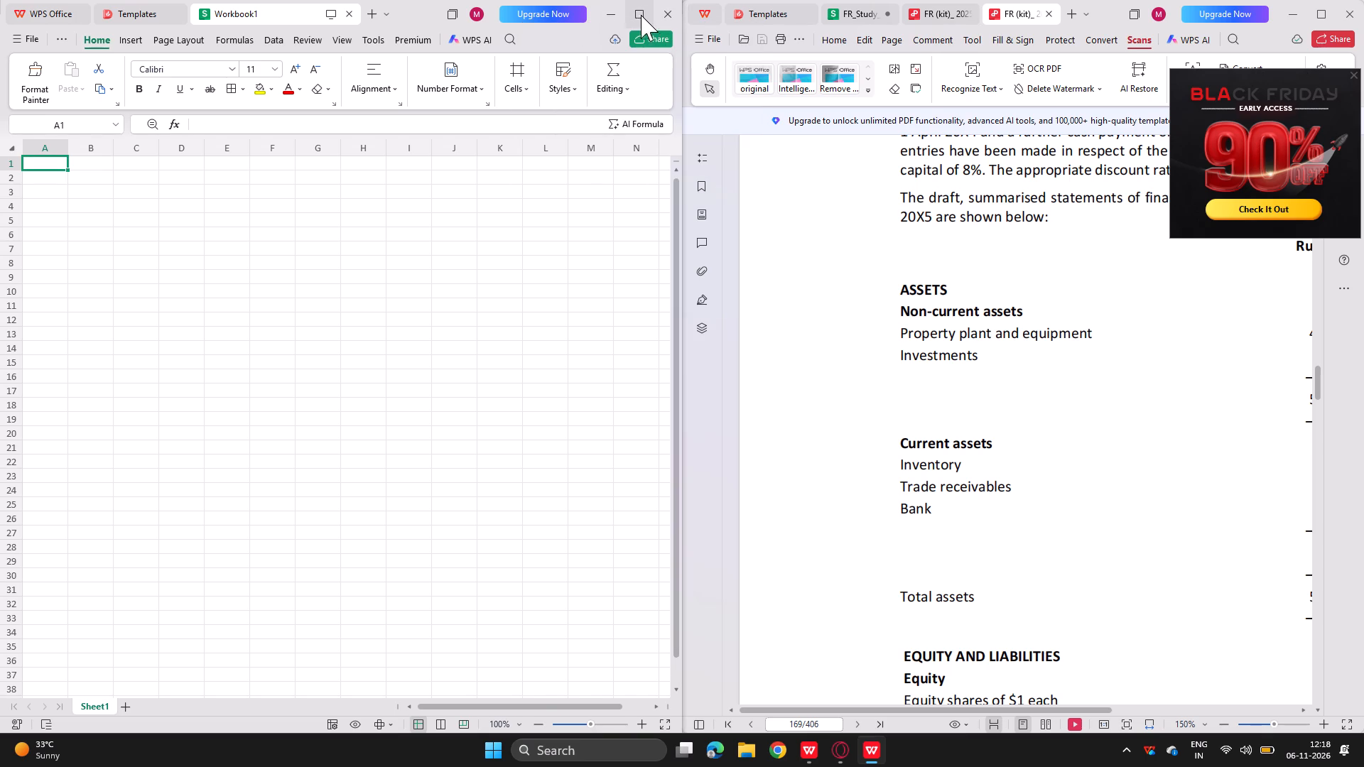
click(1320, 16)
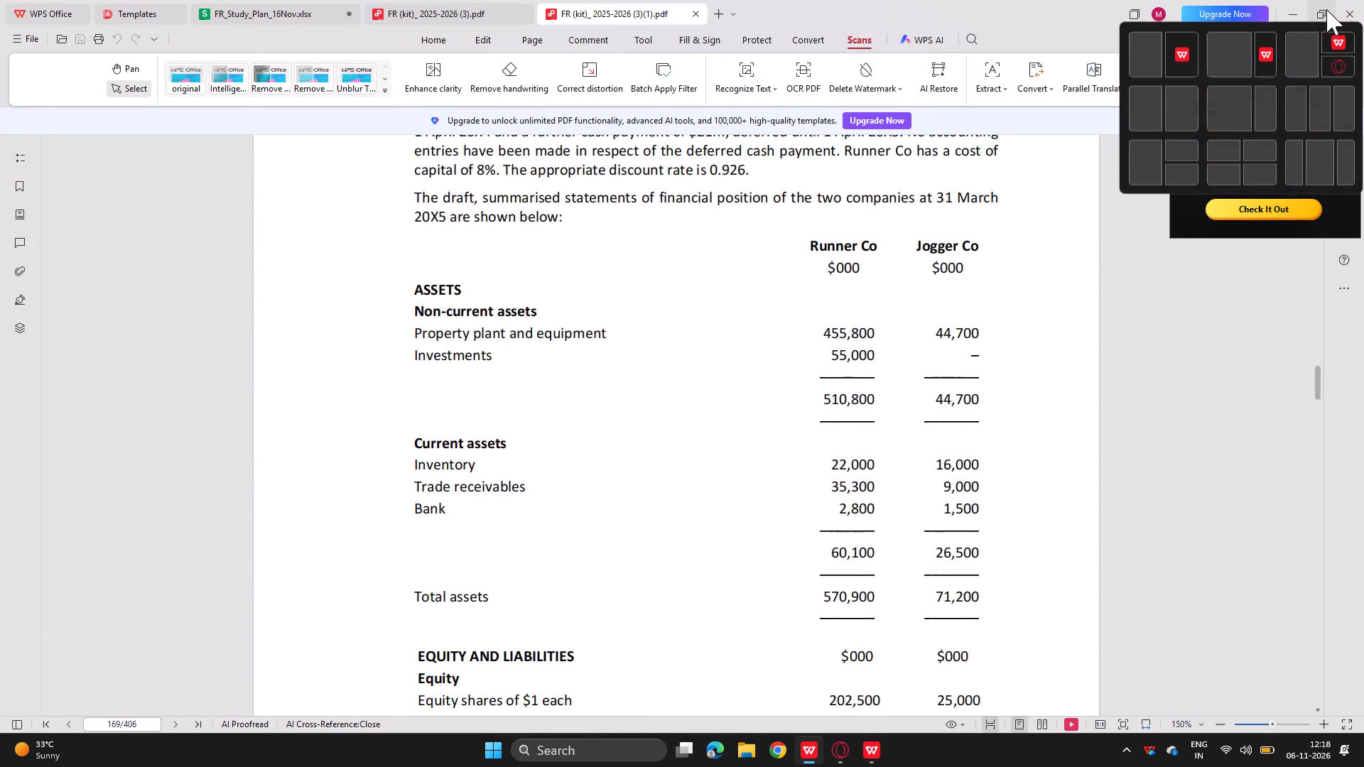
click(1193, 45)
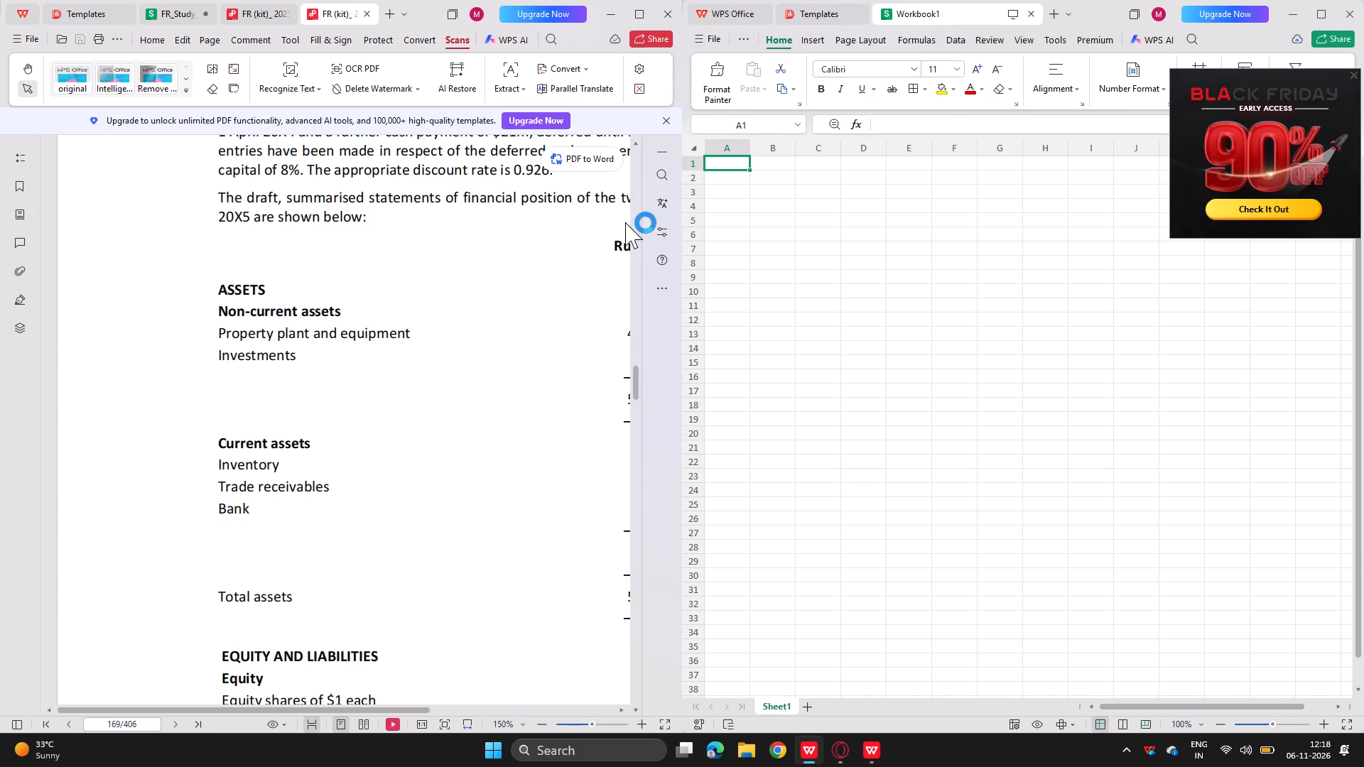
Enter the title "432runner co" in cell A1 of the blank workbook.
scroll(528, 266, left, 1)
ctrl+scroll(528, 266, down, 1)
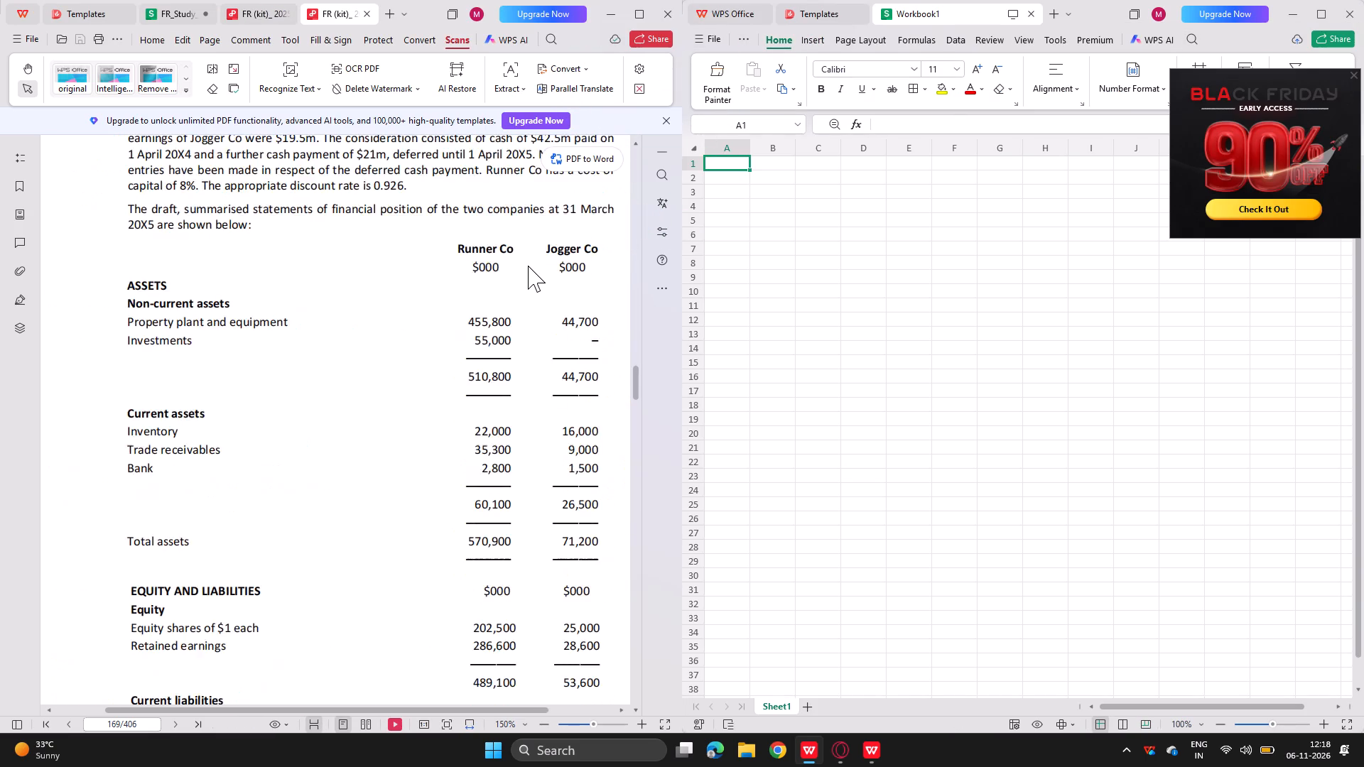
ctrl+scroll(528, 266, down, 1)
scroll(528, 266, up, 1)
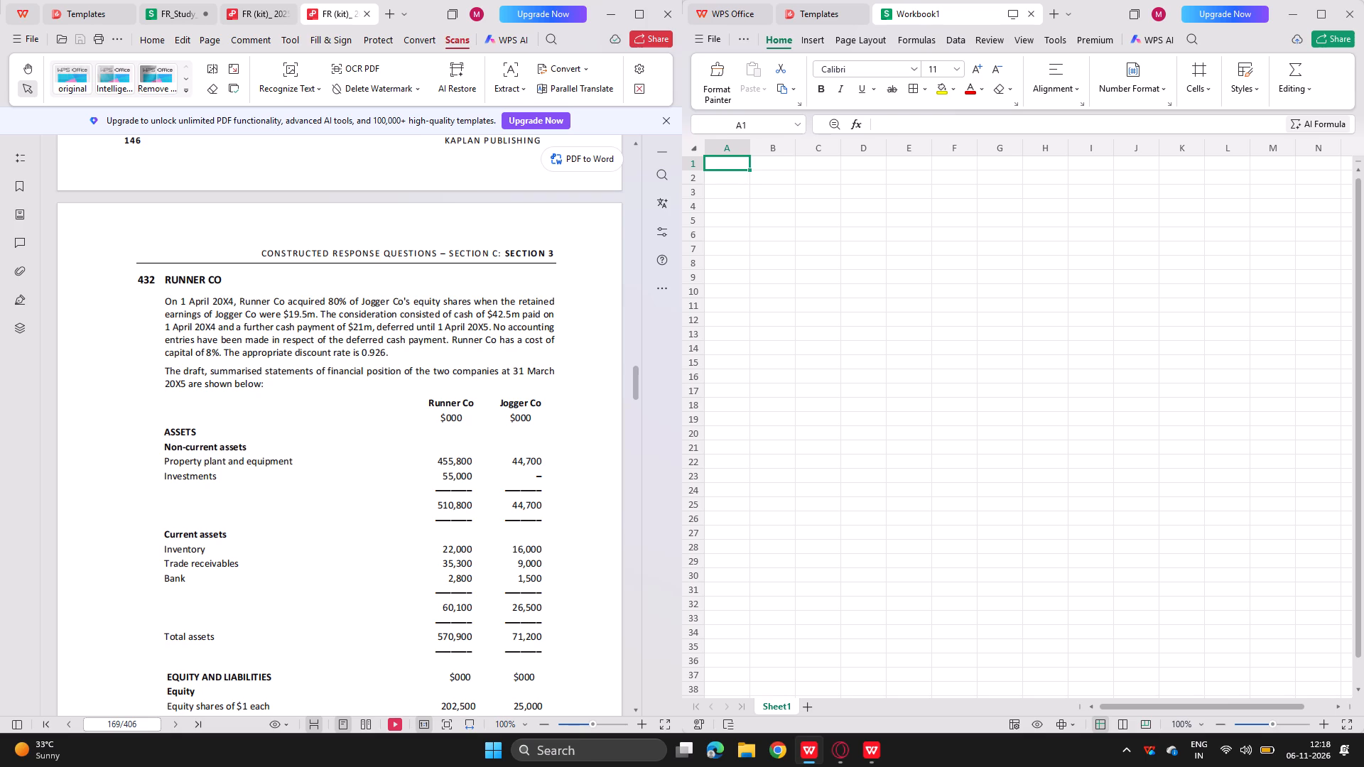
scroll(933, 262, up, 1)
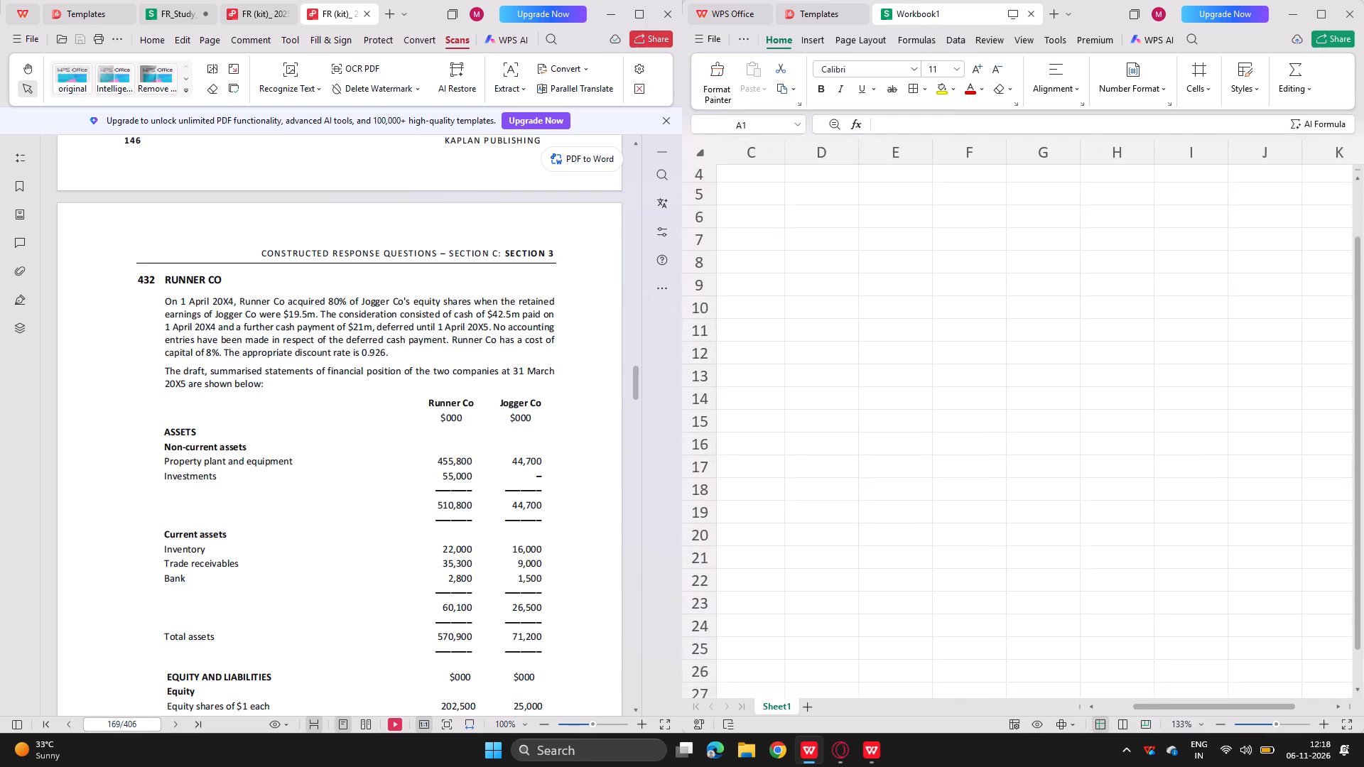
scroll(933, 262, up, 7)
scroll(933, 262, right, 5)
scroll(933, 262, up, 5)
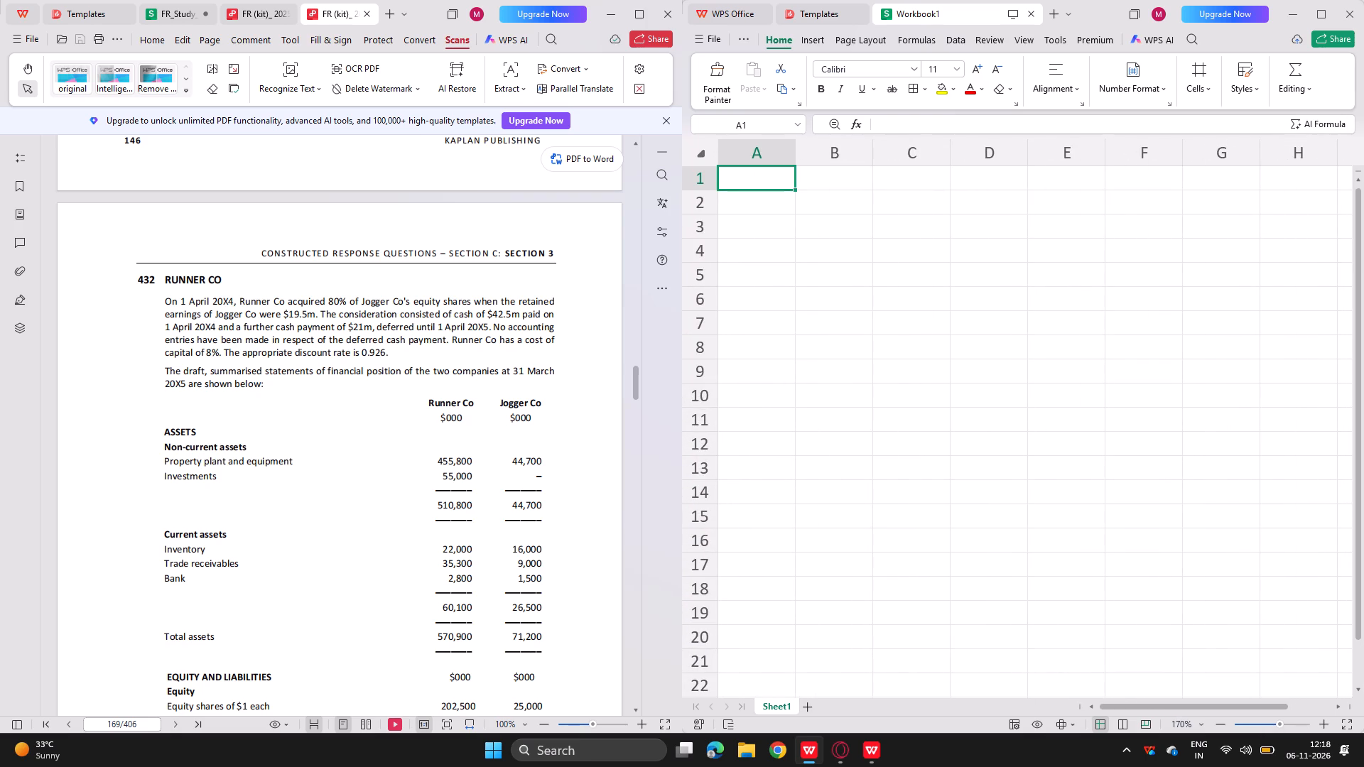
text(432)
key(space)
scroll(438, 334, up, 2)
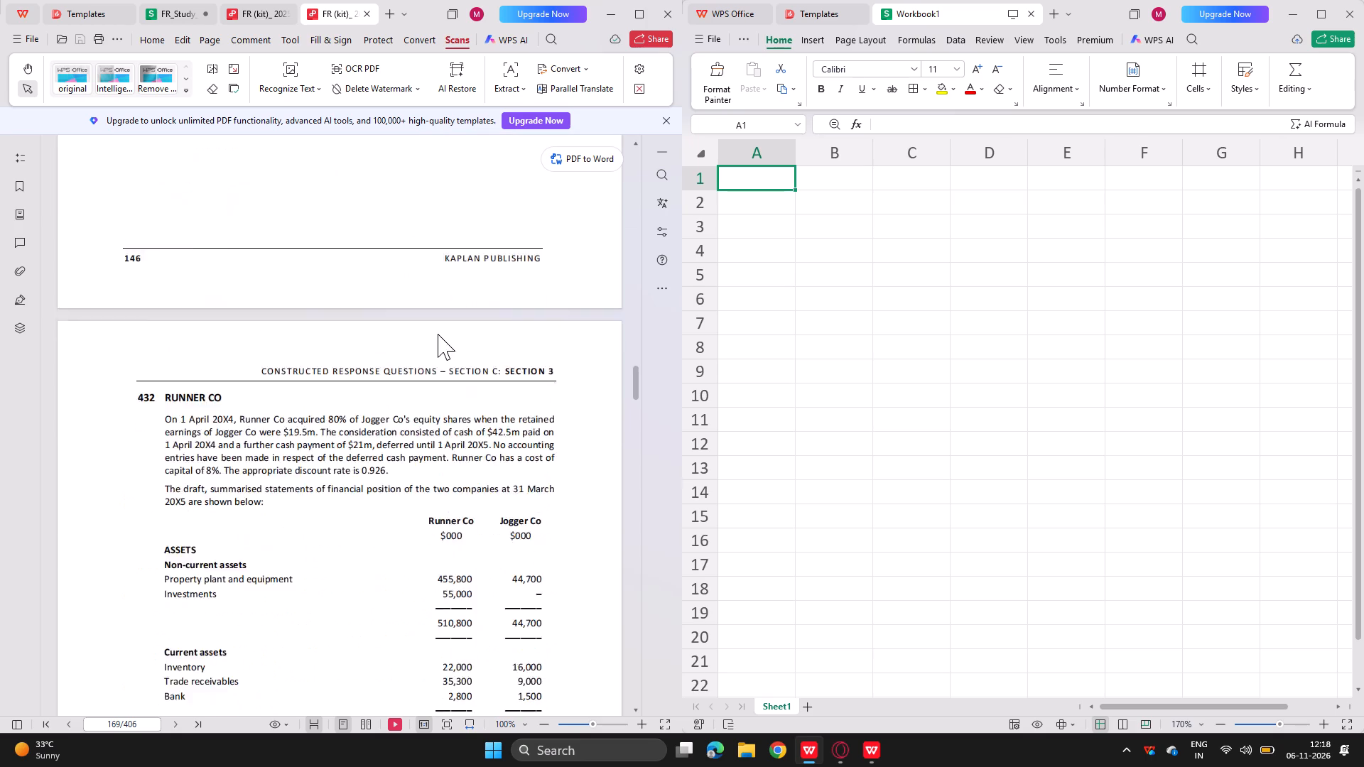
scroll(438, 334, up, 1)
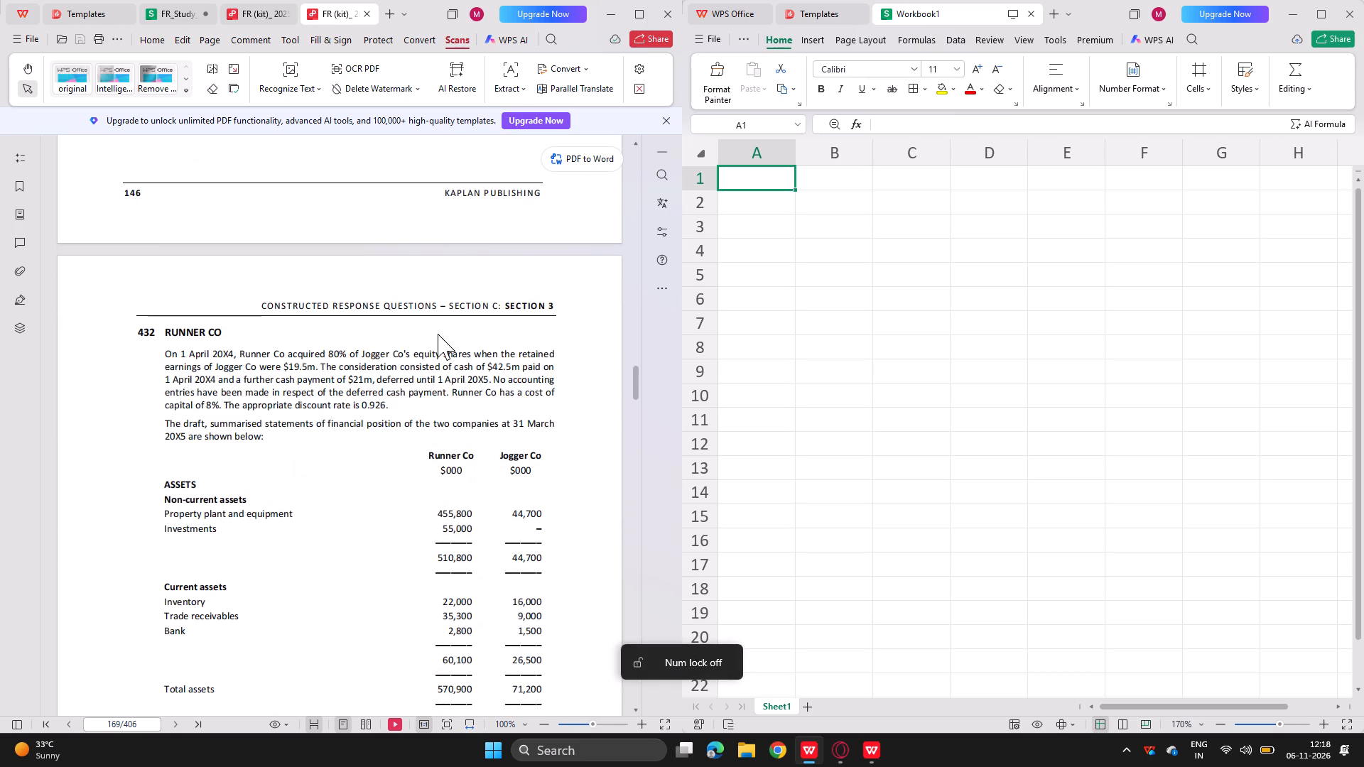
text(432)
key(space)
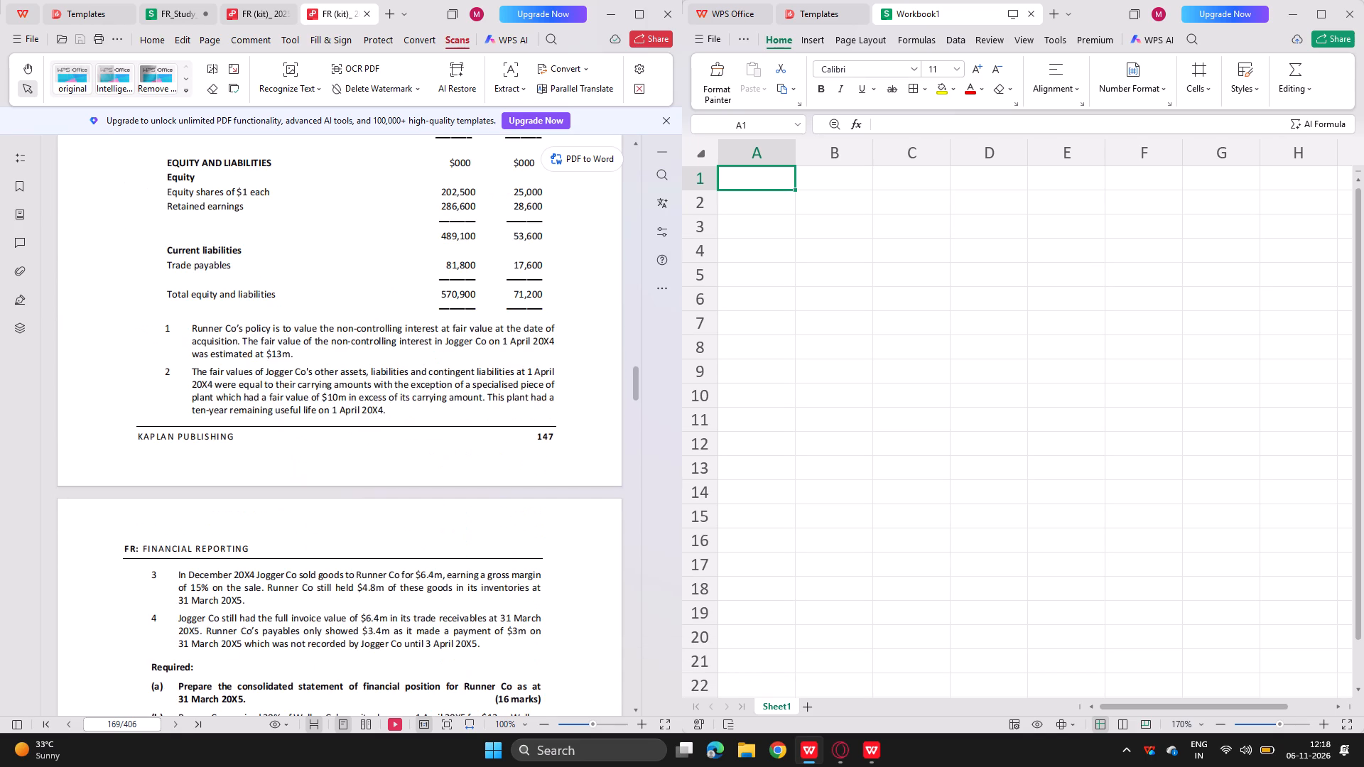
double_click(752, 170)
text(432)
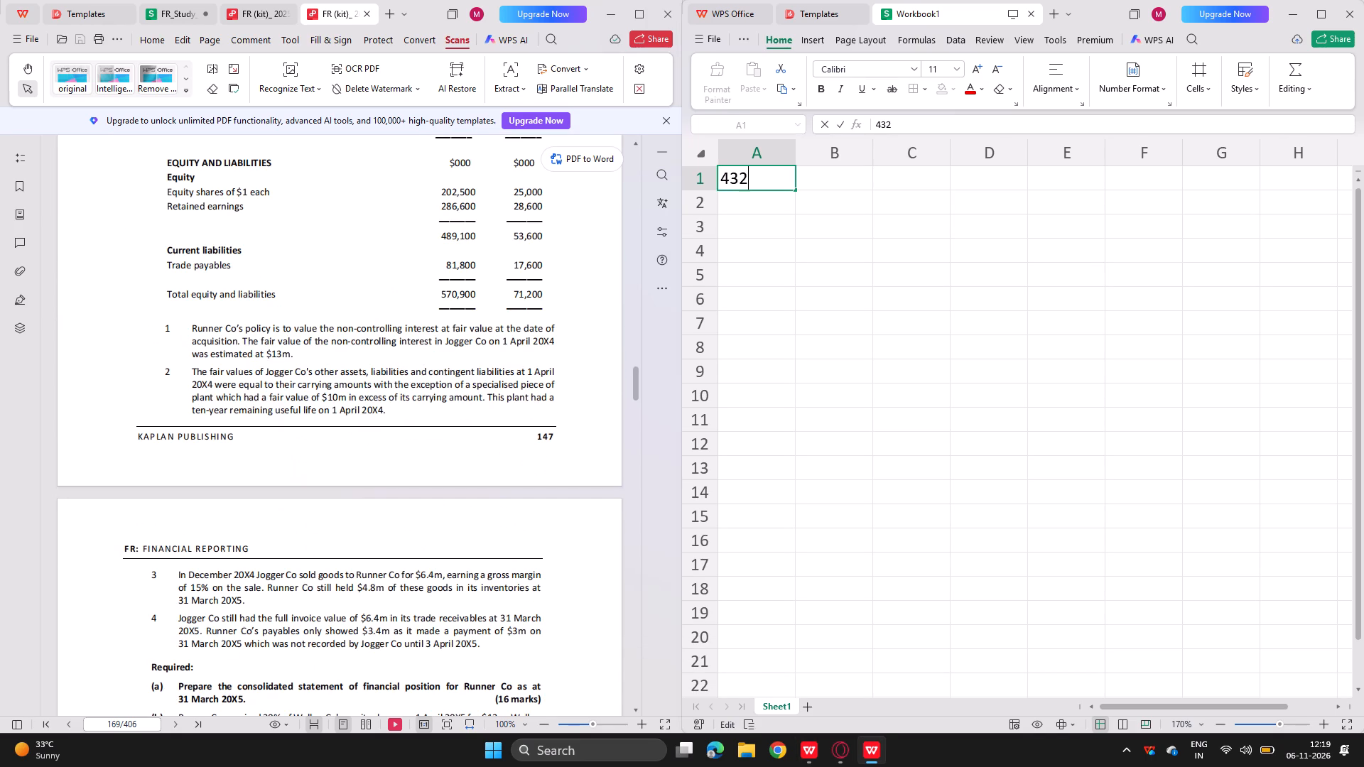
key(Right)
text(runner co)
key(Return)
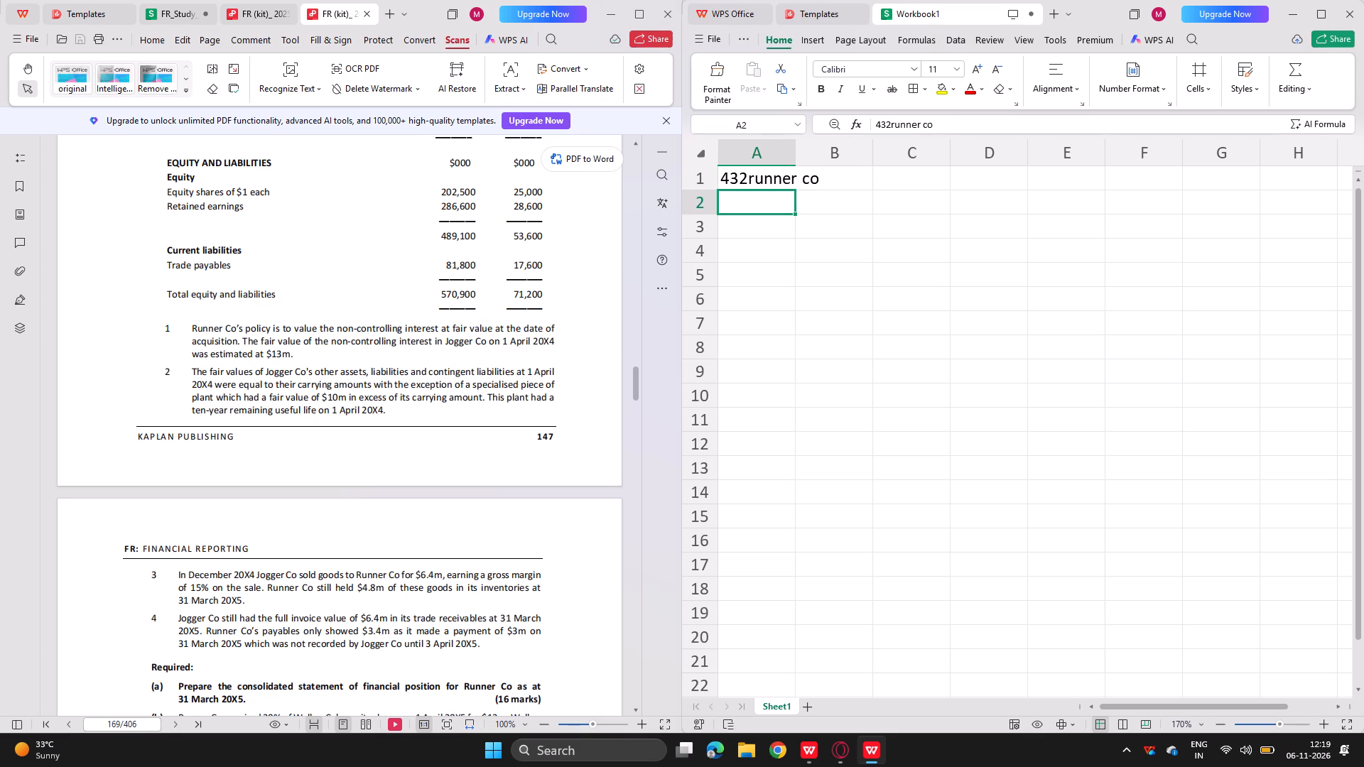
Enter the requirement (a) heading "consolidated statment of financial position:" in cell B3.
click(796, 239)
click(830, 224)
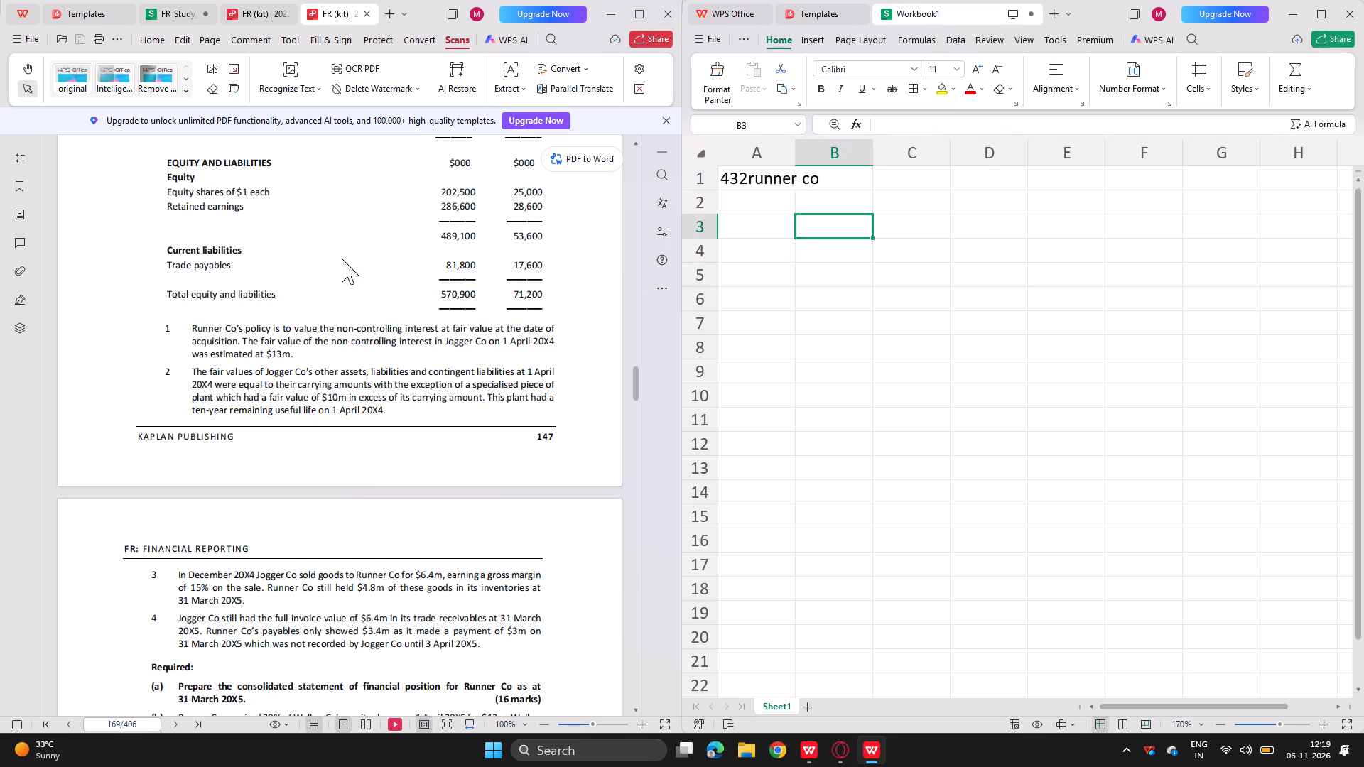
scroll(340, 259, up, 3)
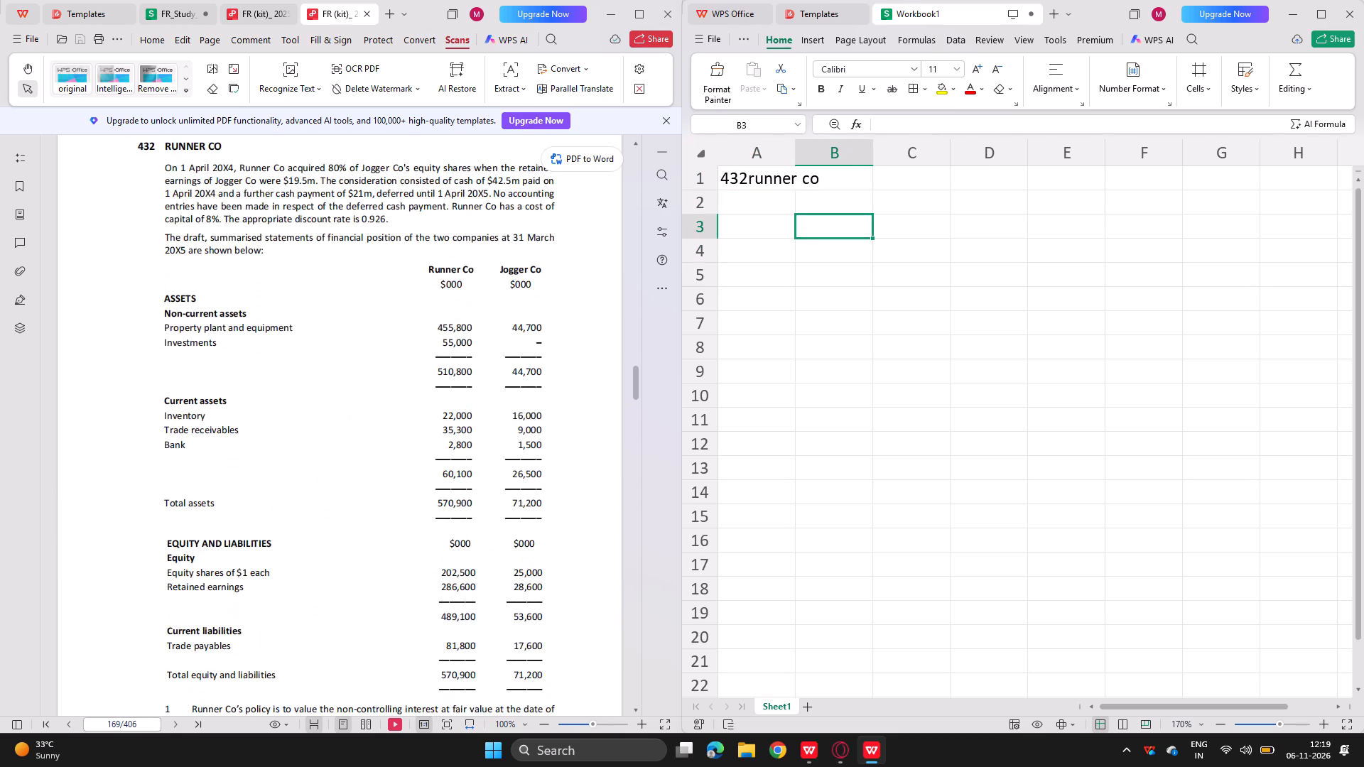
scroll(340, 259, up, 1)
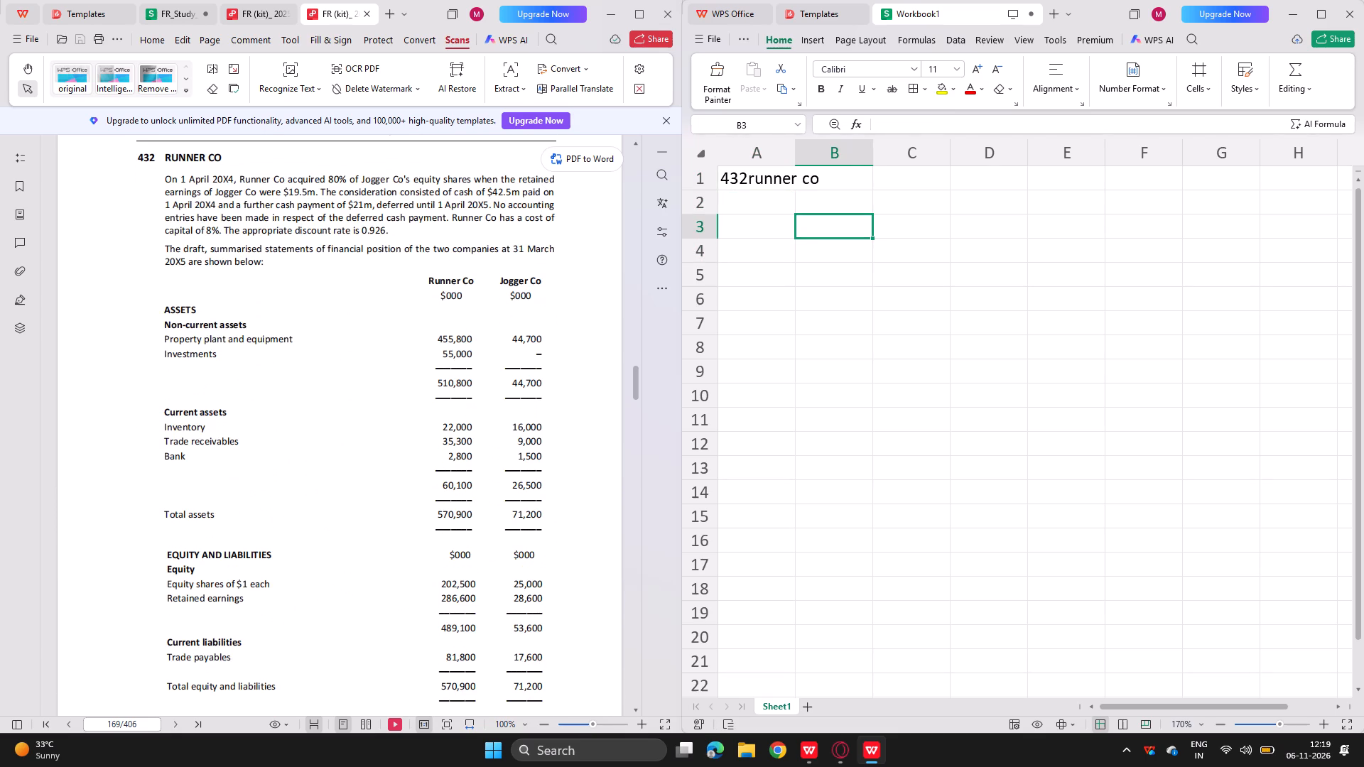
scroll(493, 377, down, 1)
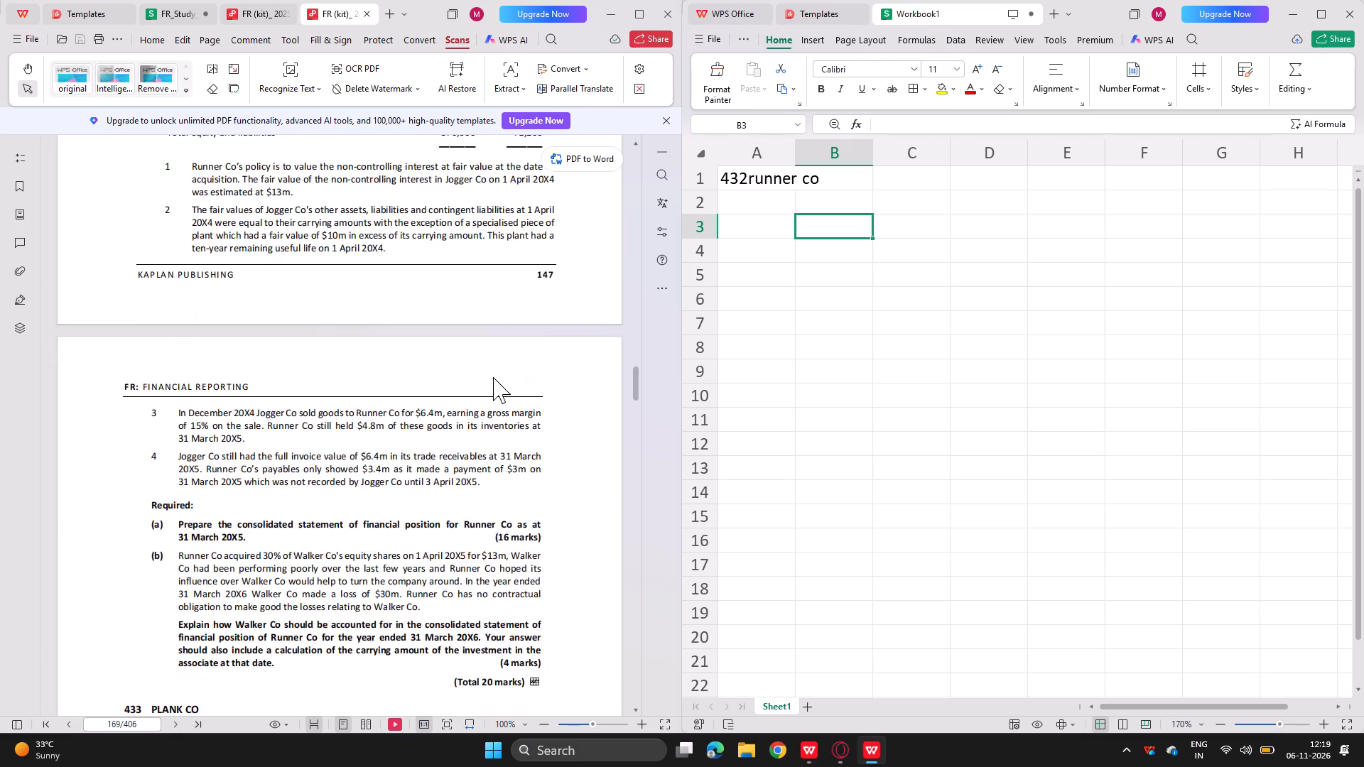
scroll(493, 377, down, 2)
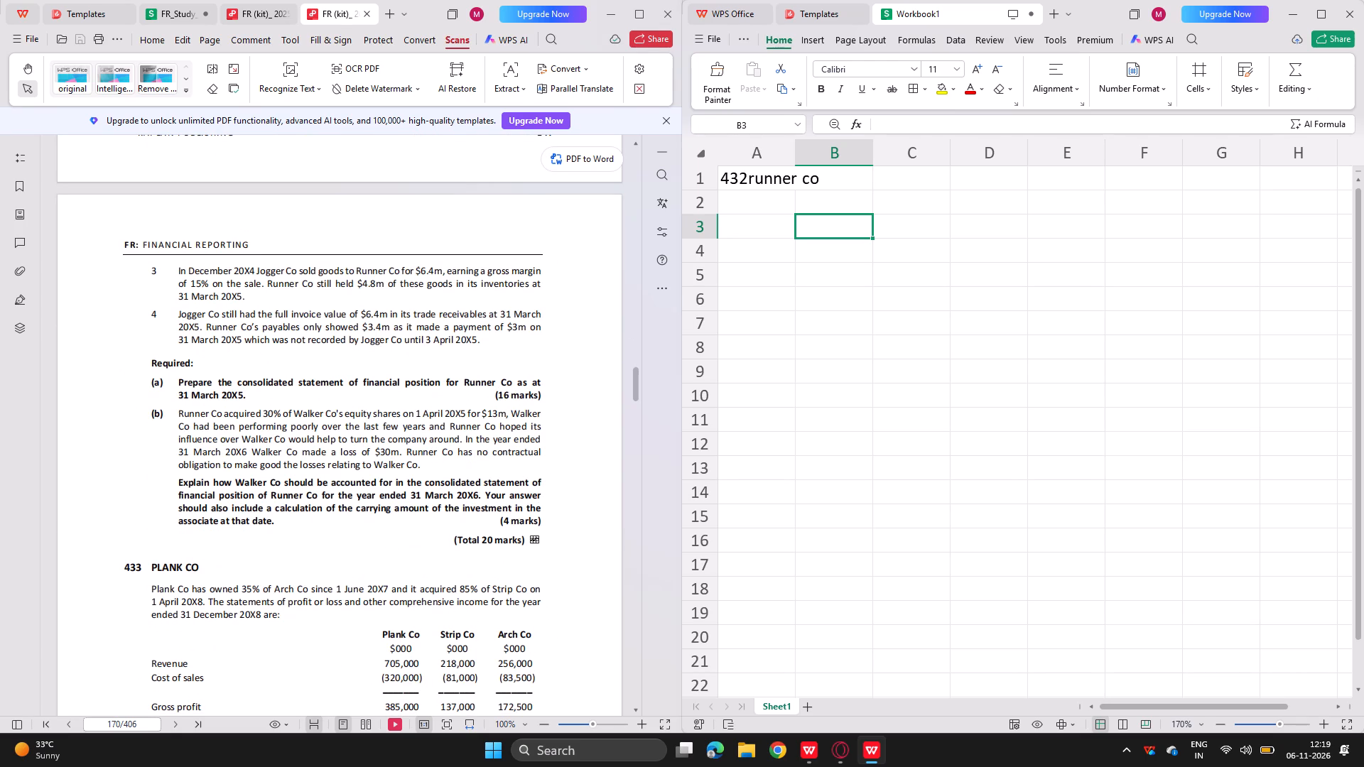
text(consolidated)
key(space)
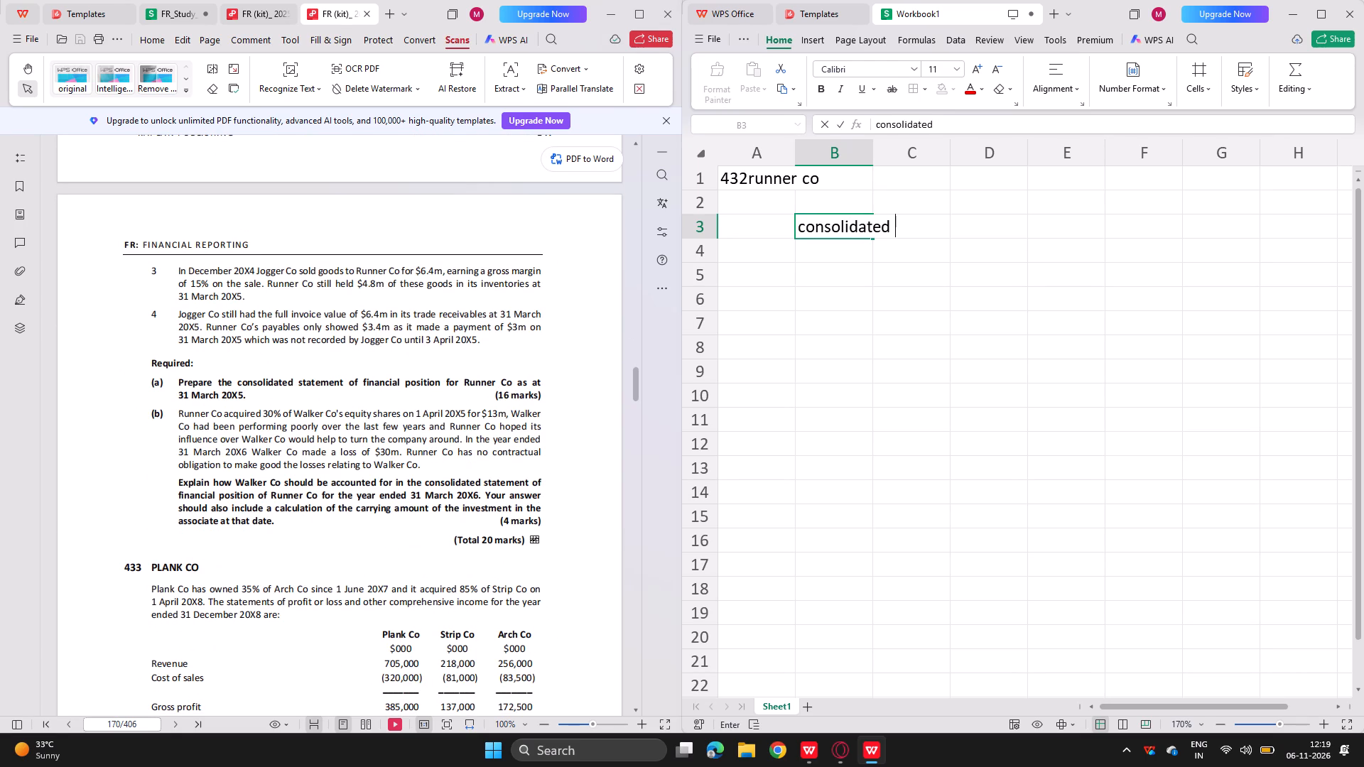
text(statment of finanial ps)
key(BackSpace)
key(BackSpace)
key(BackSpace)
key(BackSpace)
key(BackSpace)
key(BackSpace)
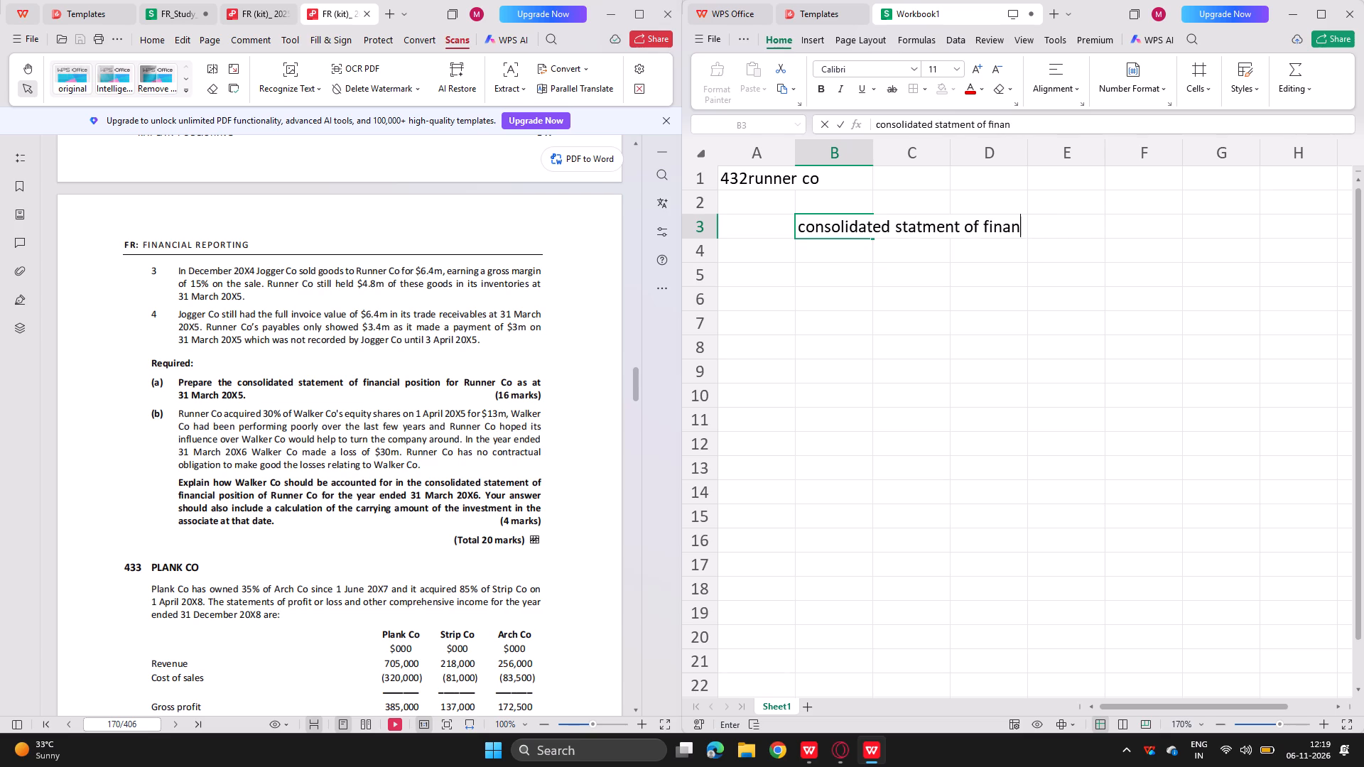
text(cial position:)
key(Return)
Label the heading row with "a)" in cell A3.
click(752, 230)
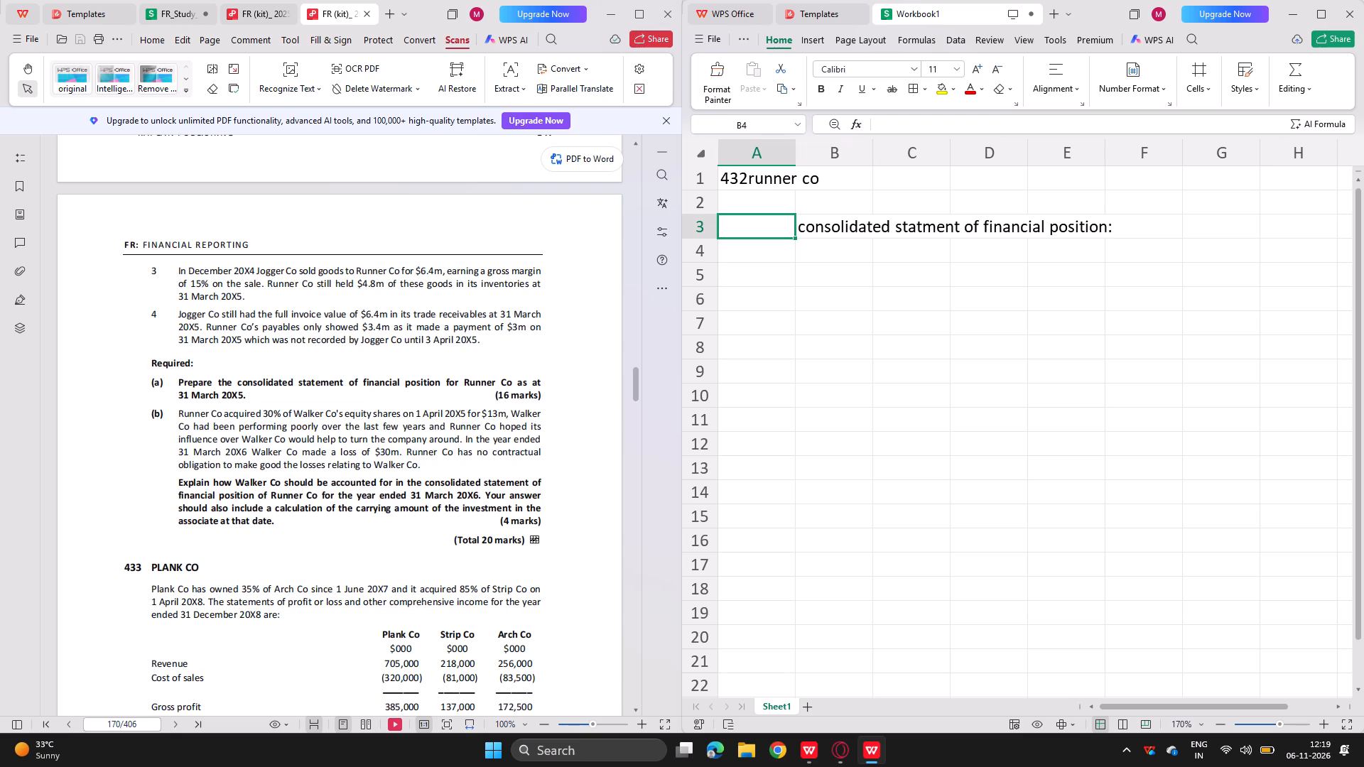
text(a))
key(Right)
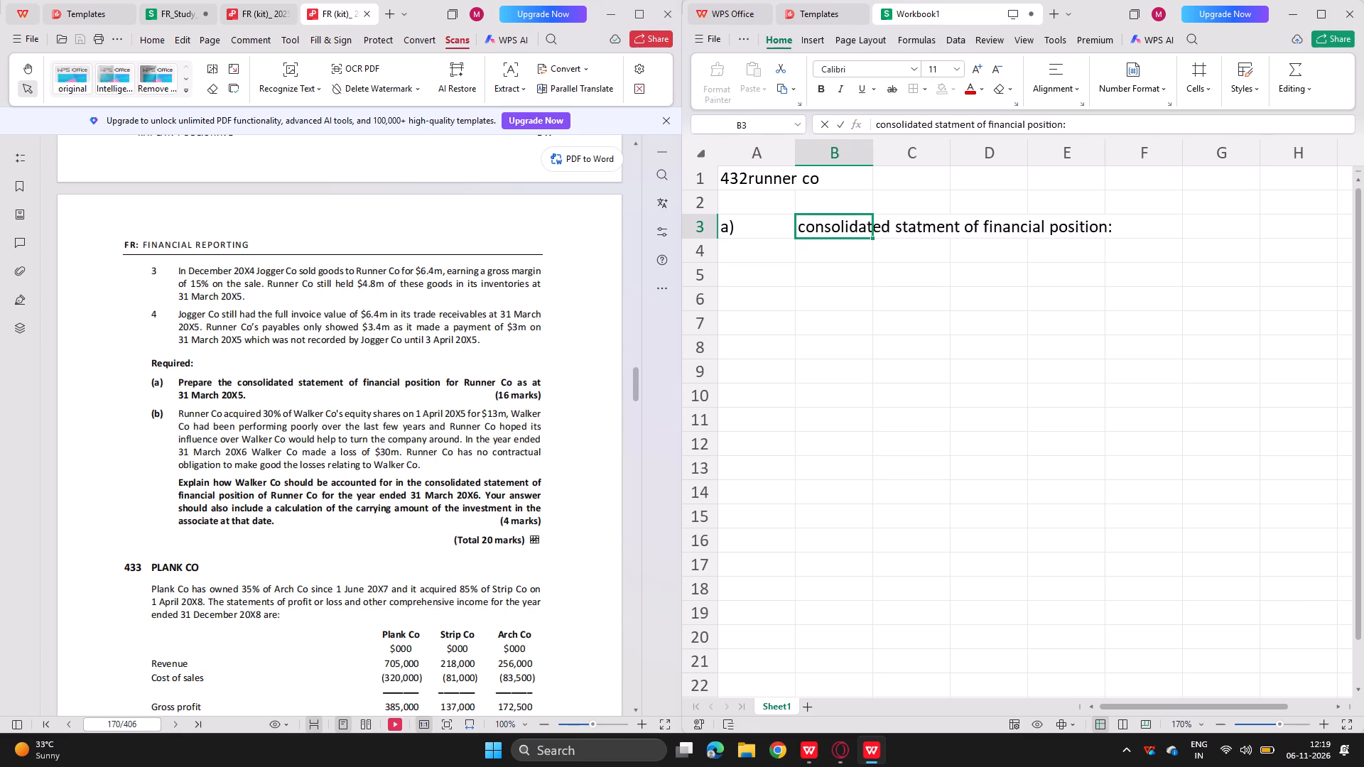
Correct the spelling in the B3 heading so the second word reads "statement".
double_click(821, 220)
click(925, 227)
key(e)
key(Return)
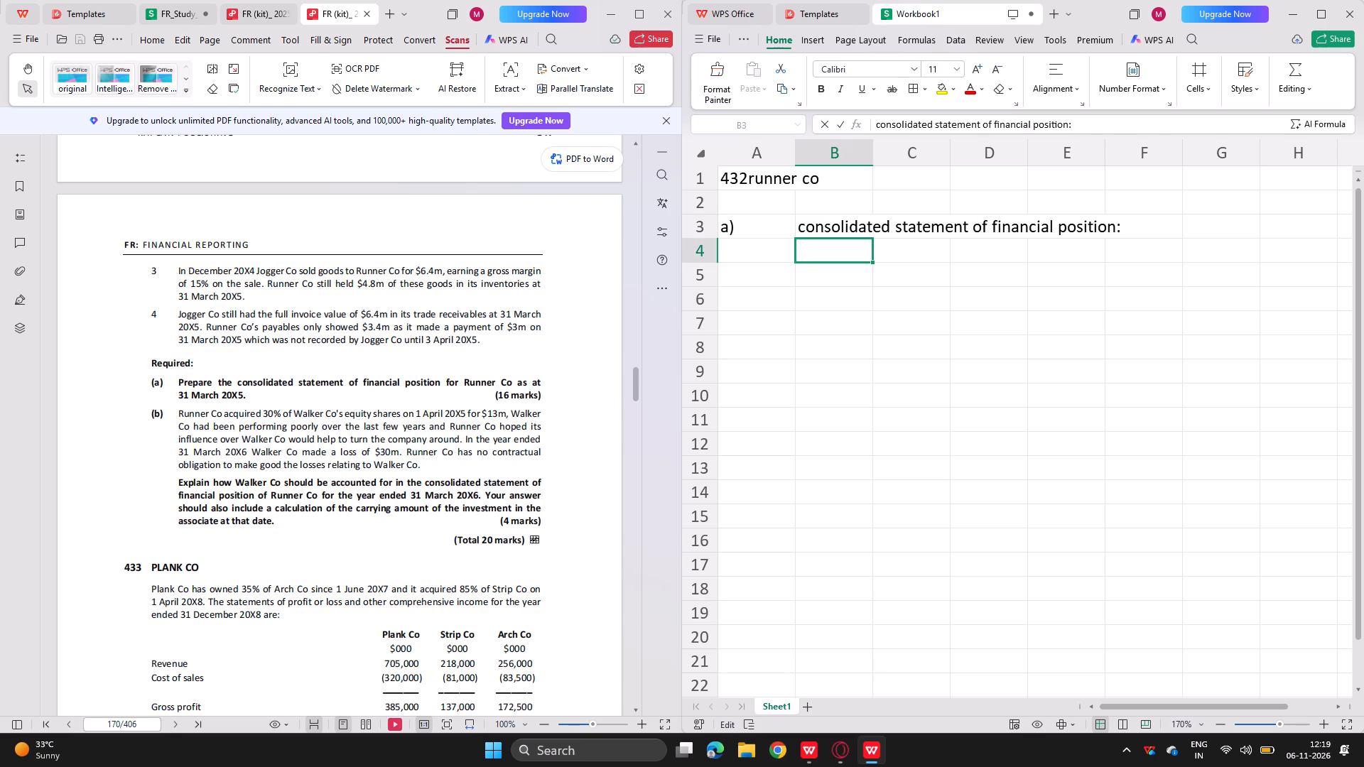
List the non-current asset labels "nca", "ppe", "investment" and "goodwill" in cells B5 to B8.
click(832, 274)
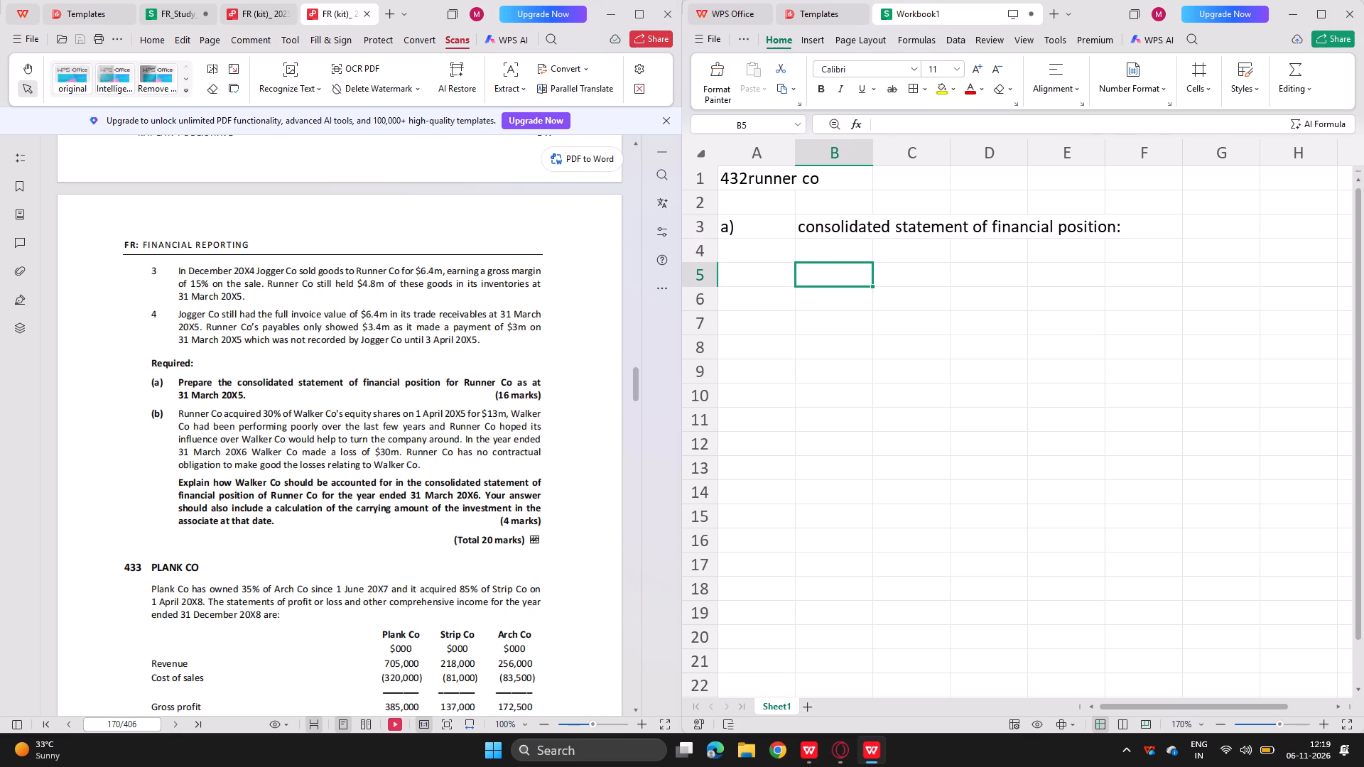
text(nca)
key(Return)
scroll(504, 280, up, 1)
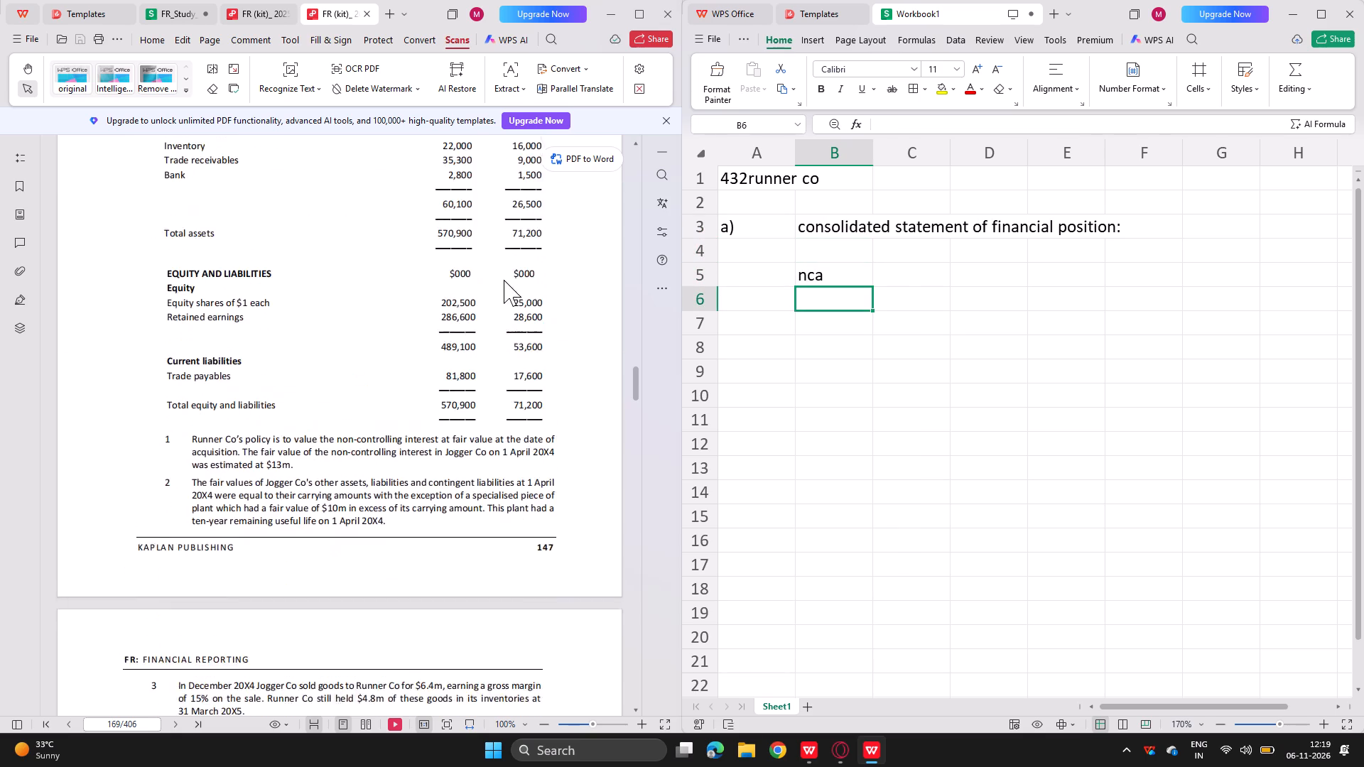
scroll(504, 280, up, 3)
text(ppe)
key(Return)
text(investment)
key(Return)
text(goodiw)
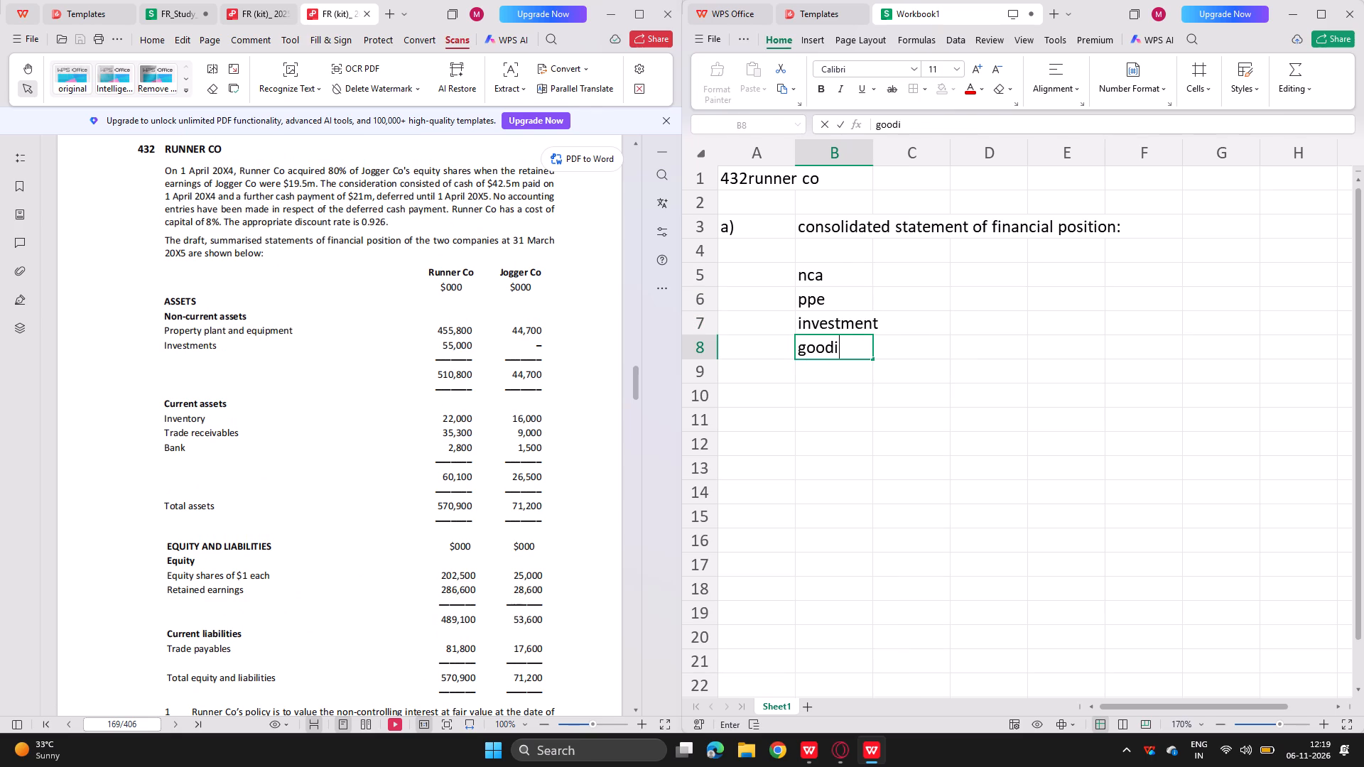
key(BackSpace)
key(BackSpace)
text(will)
key(Return)
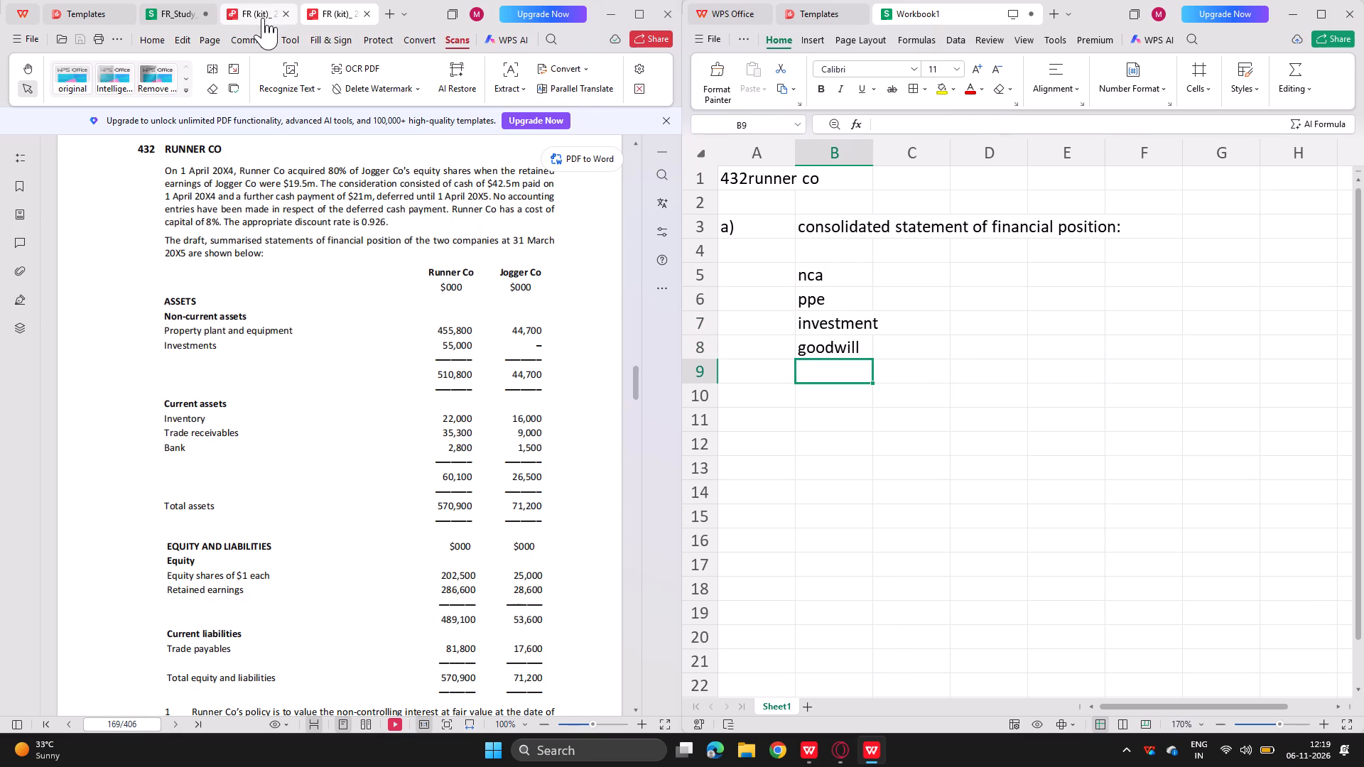
Check the asset layout in the Runner Co answer PDF, return to the question, and enter the heading "ca" in cell B10.
click(251, 1)
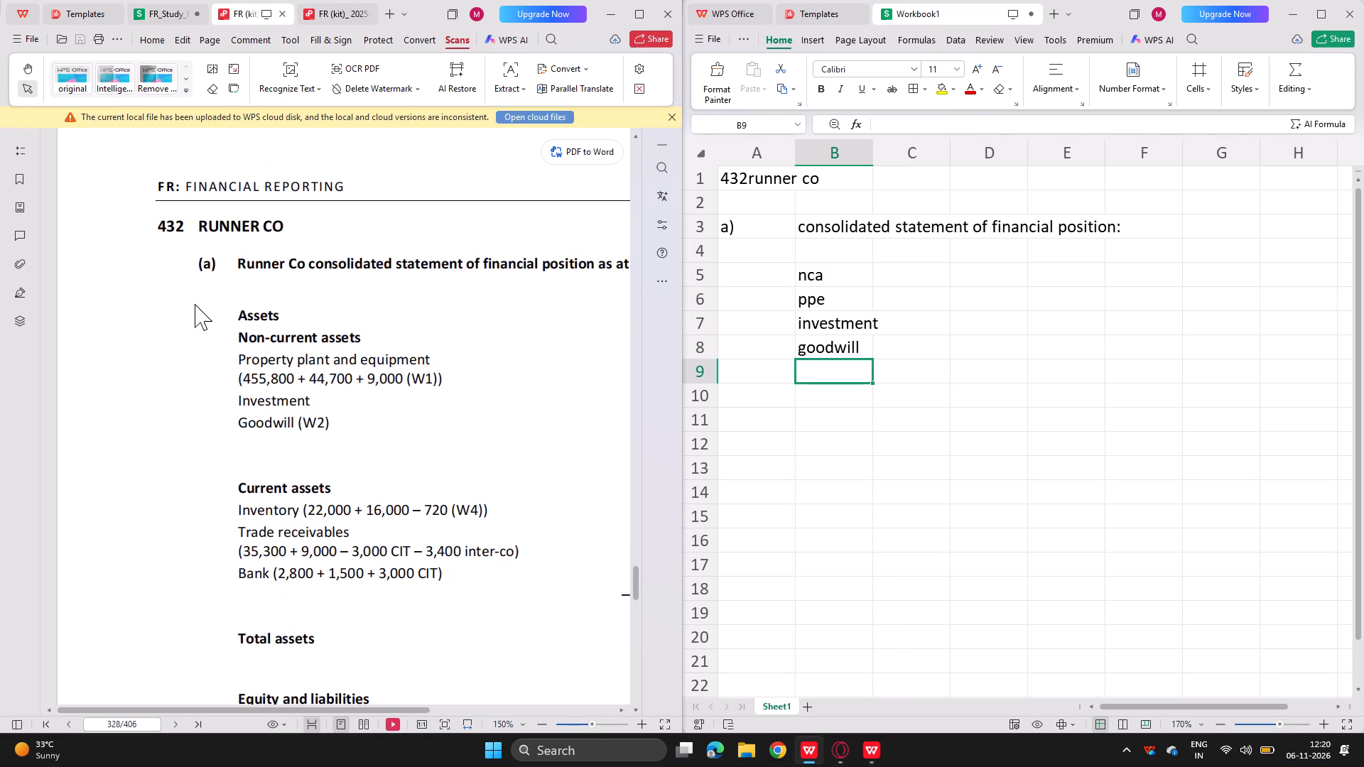
scroll(263, 230, left, 1)
click(324, 11)
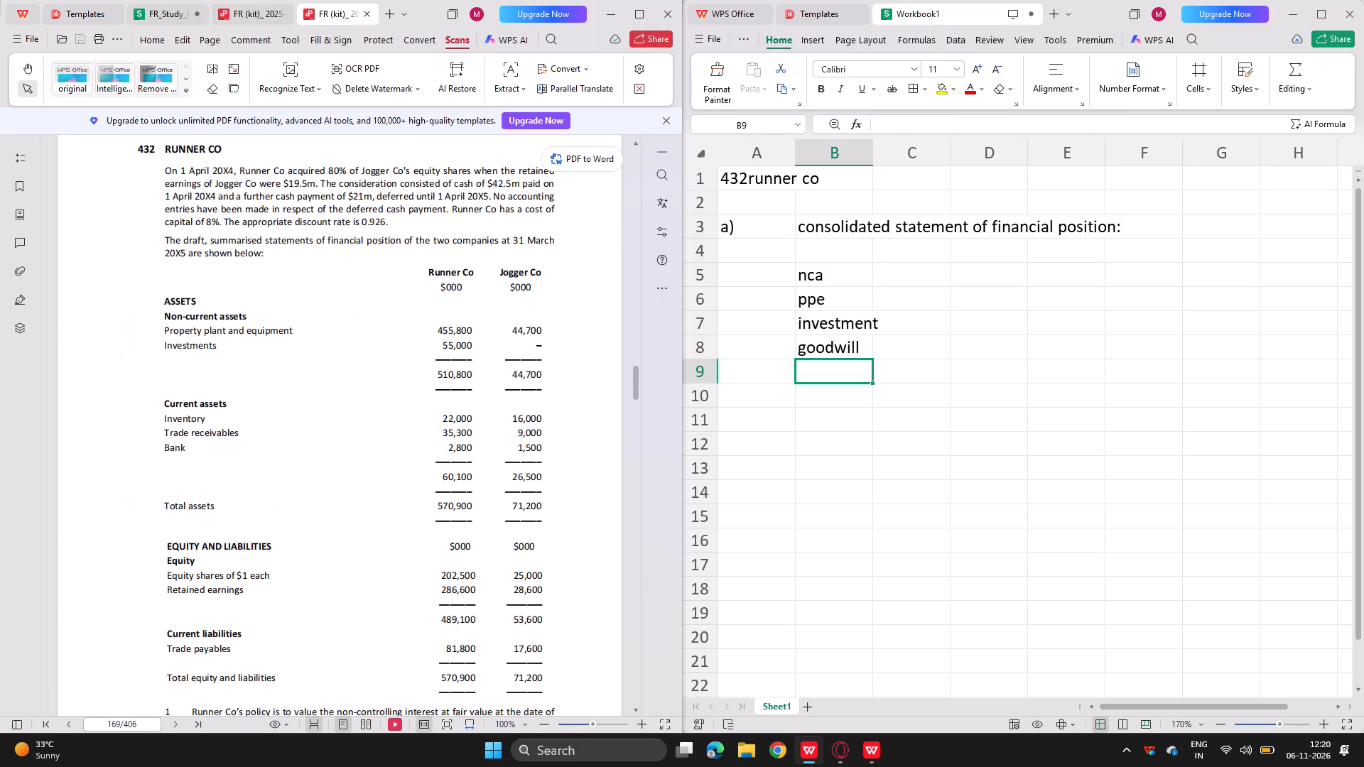
click(855, 405)
text(ca)
key(Return)
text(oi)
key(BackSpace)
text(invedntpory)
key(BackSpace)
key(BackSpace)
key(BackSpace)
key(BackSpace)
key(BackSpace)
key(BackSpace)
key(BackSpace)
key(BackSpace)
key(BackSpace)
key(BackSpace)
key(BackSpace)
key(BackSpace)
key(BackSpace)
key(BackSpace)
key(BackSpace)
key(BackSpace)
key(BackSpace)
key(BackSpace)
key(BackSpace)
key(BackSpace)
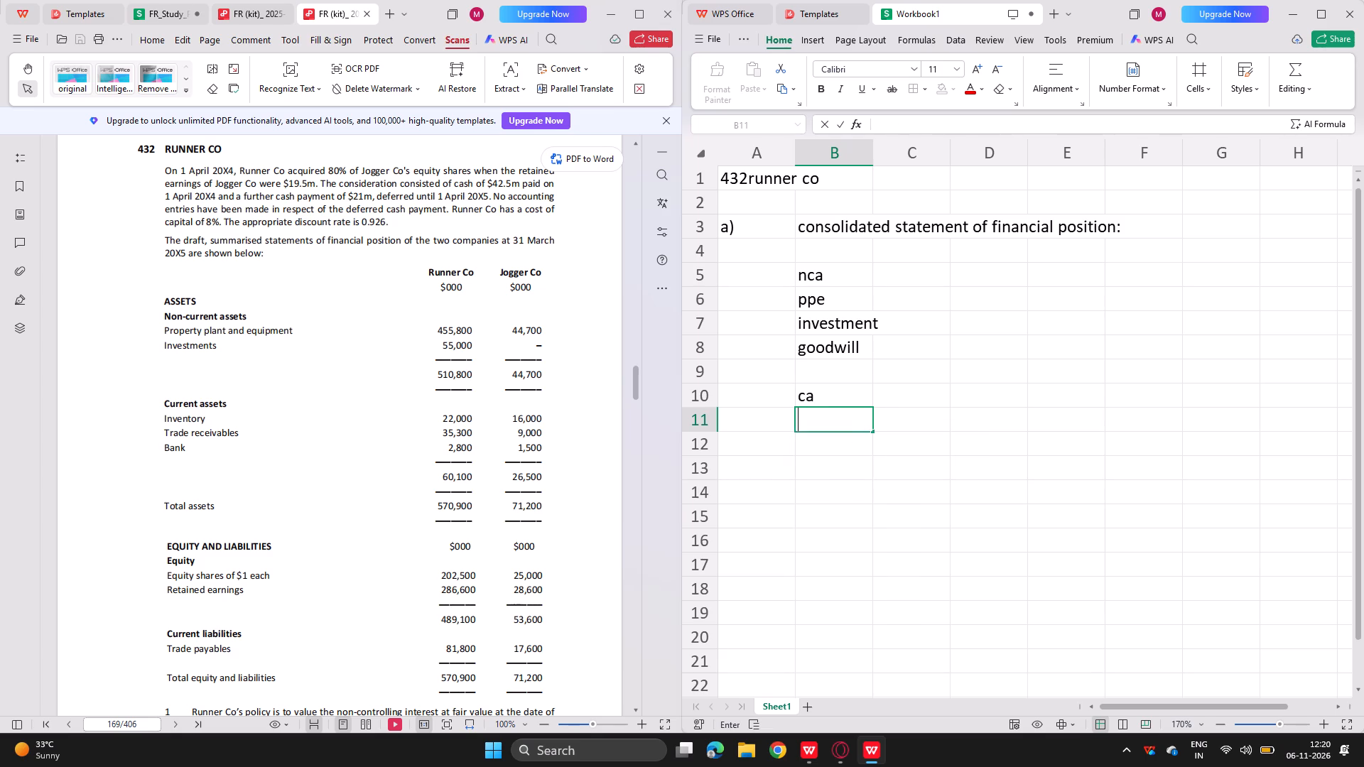
List the current asset labels "inventory", "trade receivables" and "bank" in cells B11 to B13.
text(inventoyr)
key(BackSpace)
key(BackSpace)
text(ry)
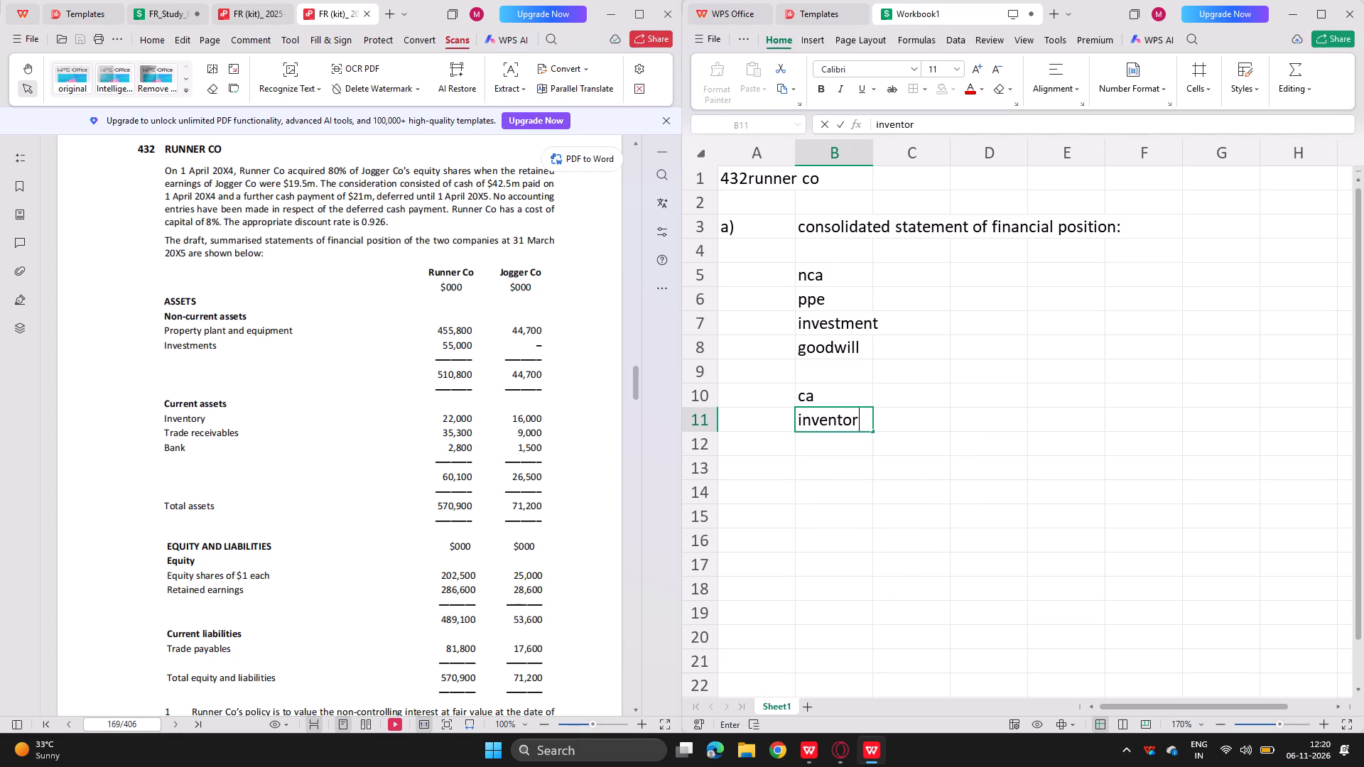
key(Return)
text(trade recev)
key(BackSpace)
text(ivables)
key(Return)
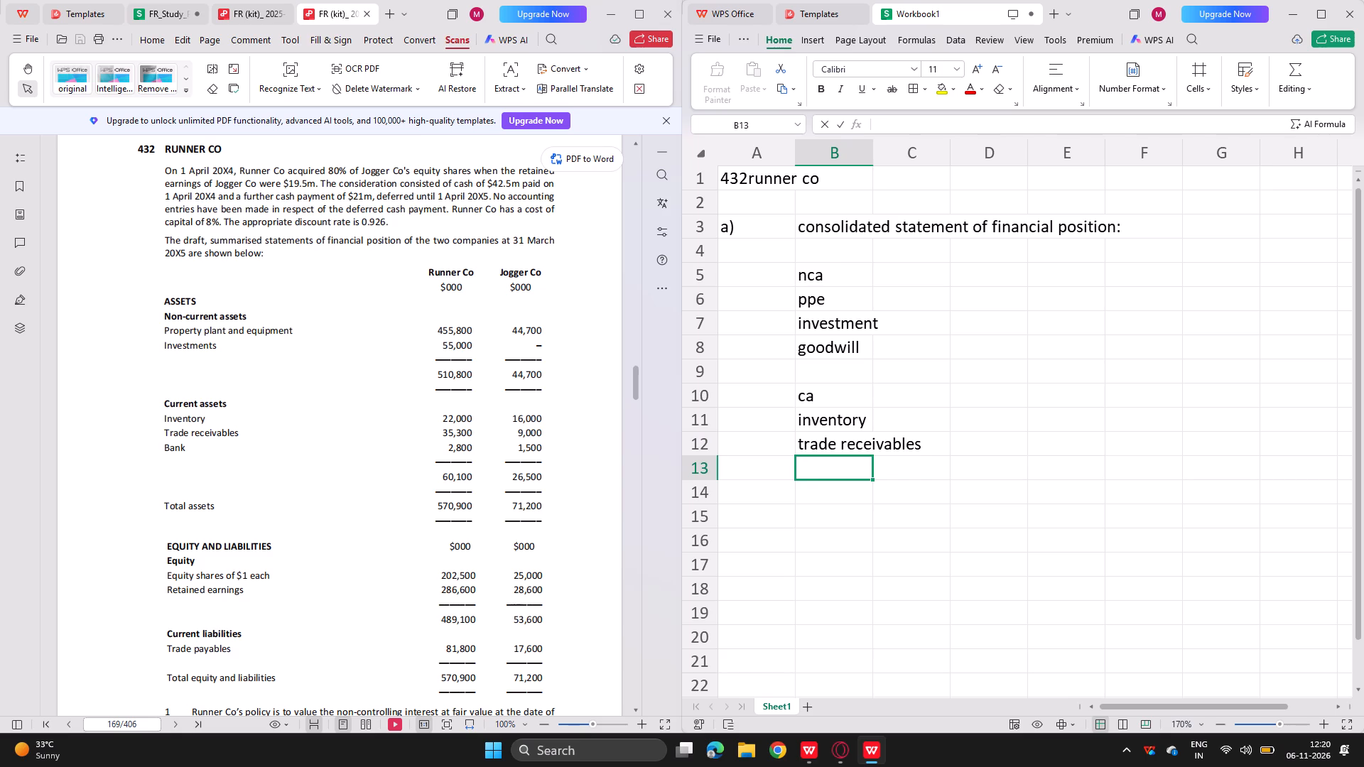
text(bank)
key(Return)
key(Return)
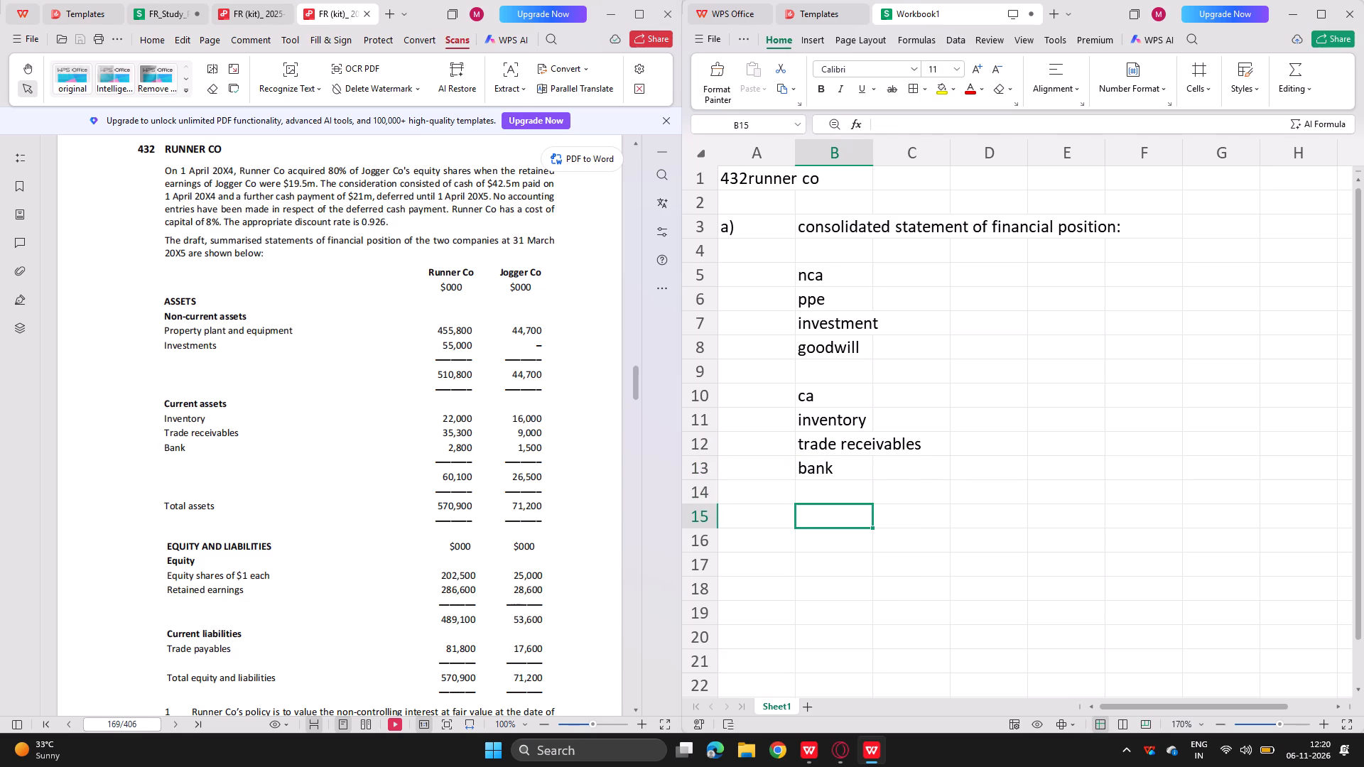
Add the label "total" for total assets in cell B15.
text(total)
key(Return)
key(Return)
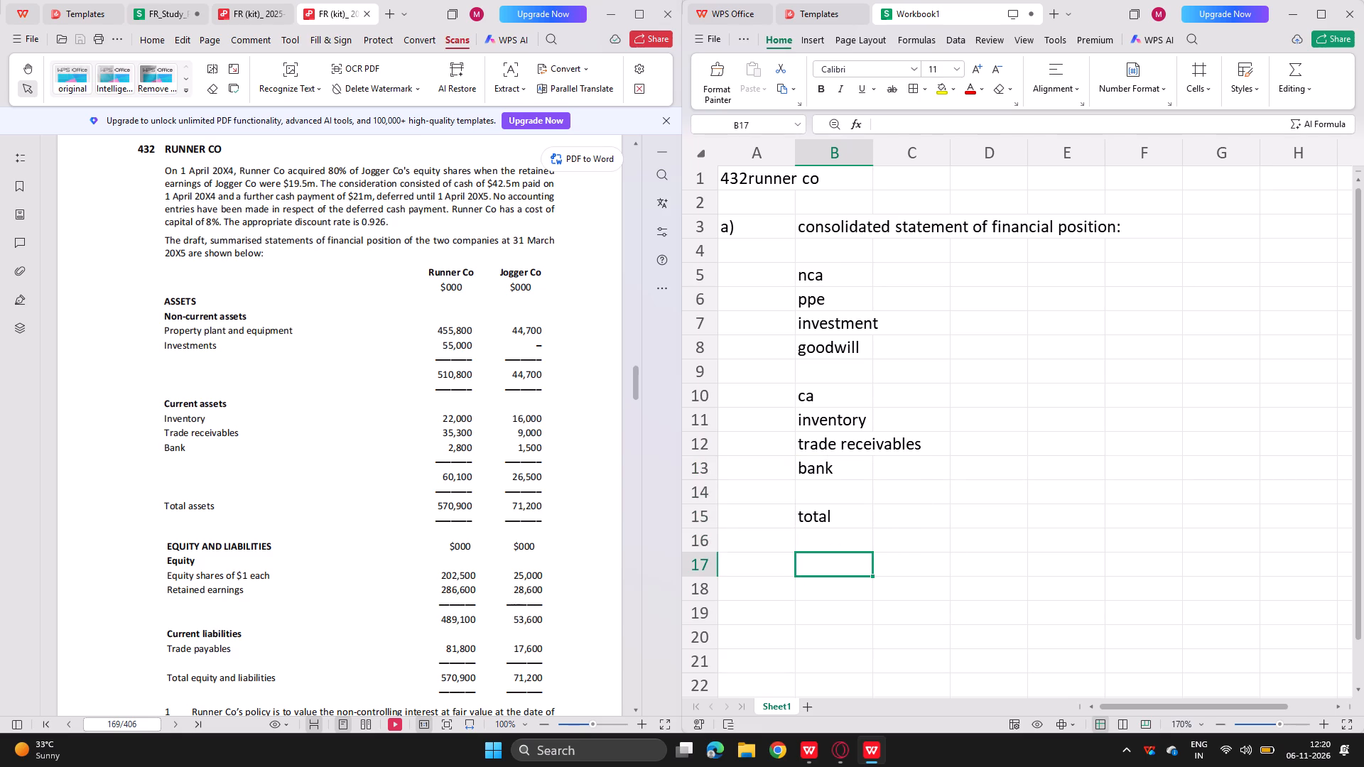
Enter the heading "equity" in cell B17 with the labels "sc" and "re" in B18 and B19.
text(equity)
key(Return)
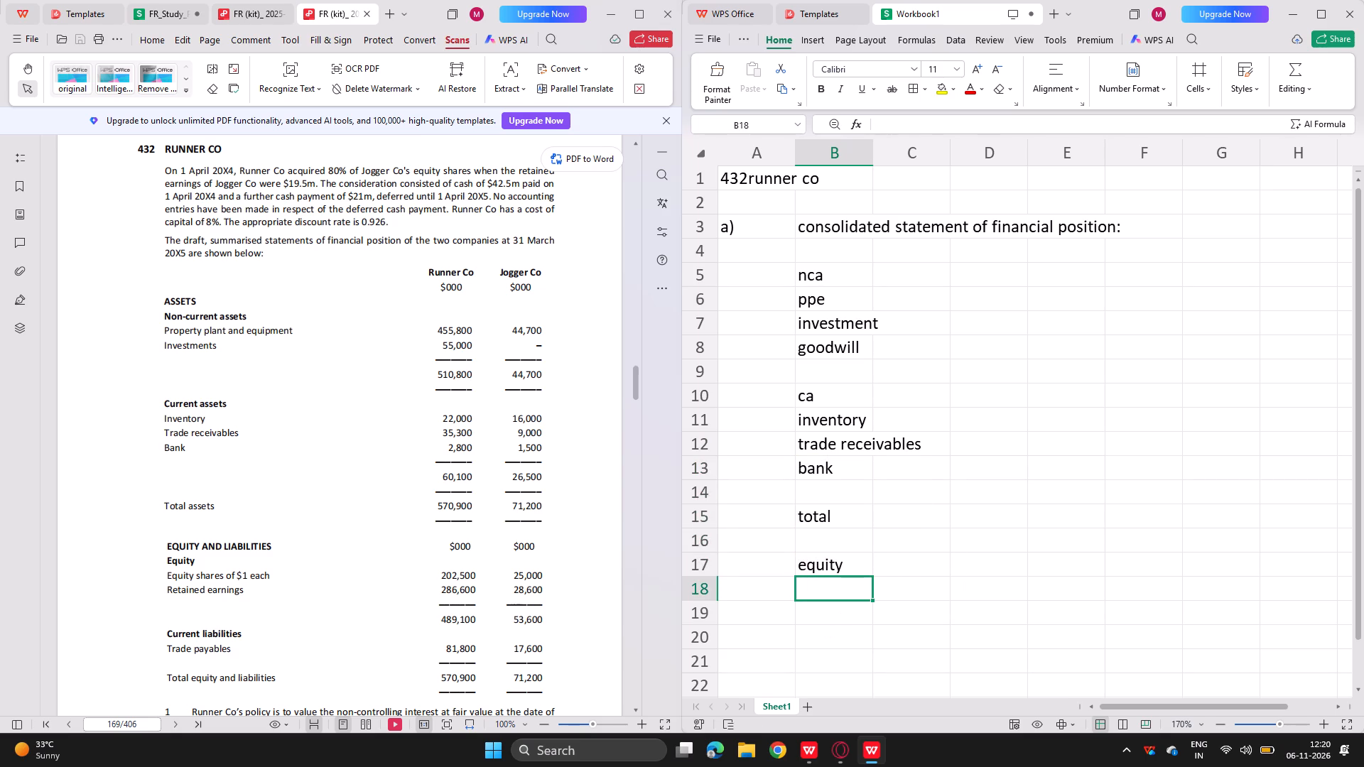
text(sc)
key(Return)
text(re)
key(Return)
key(Return)
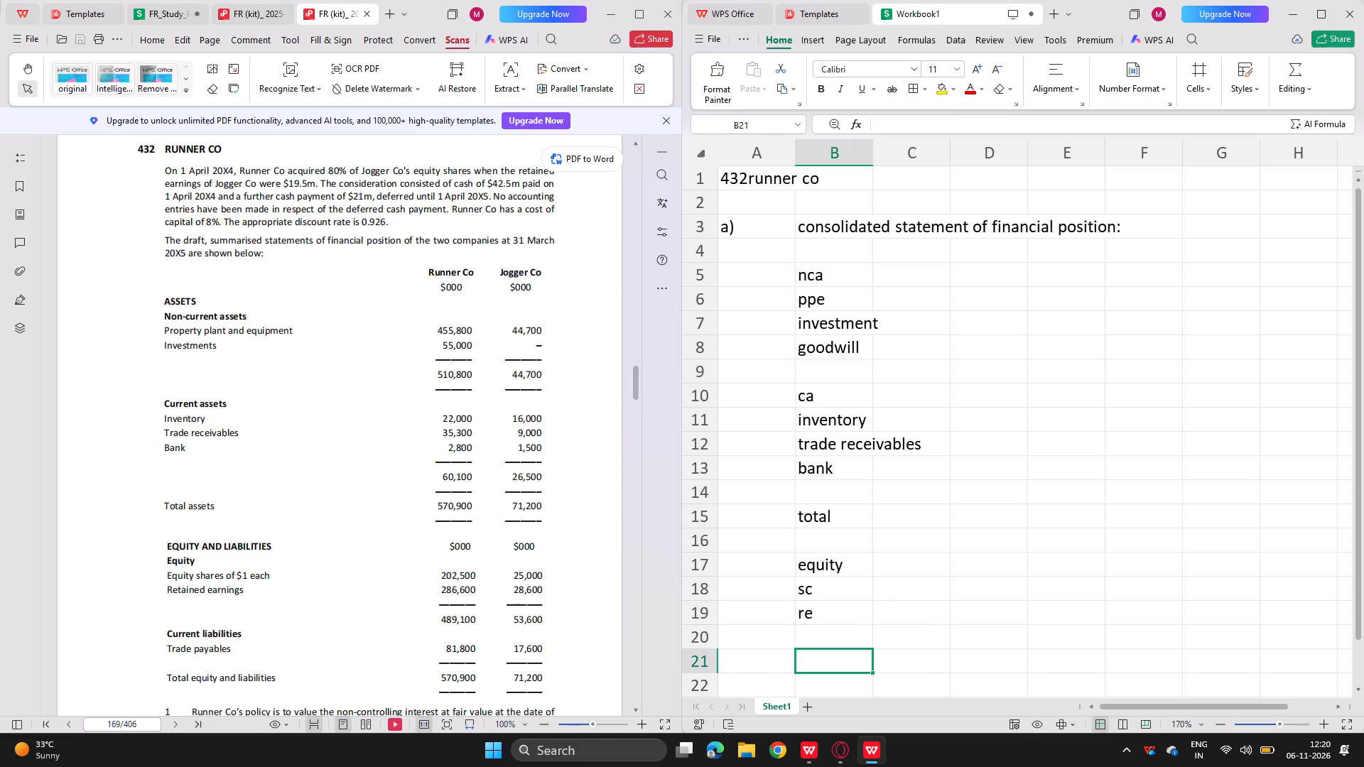
Check the equity layout in the Runner Co answer PDF, return to the question, and change the label in cell B19 to "gre".
click(244, 0)
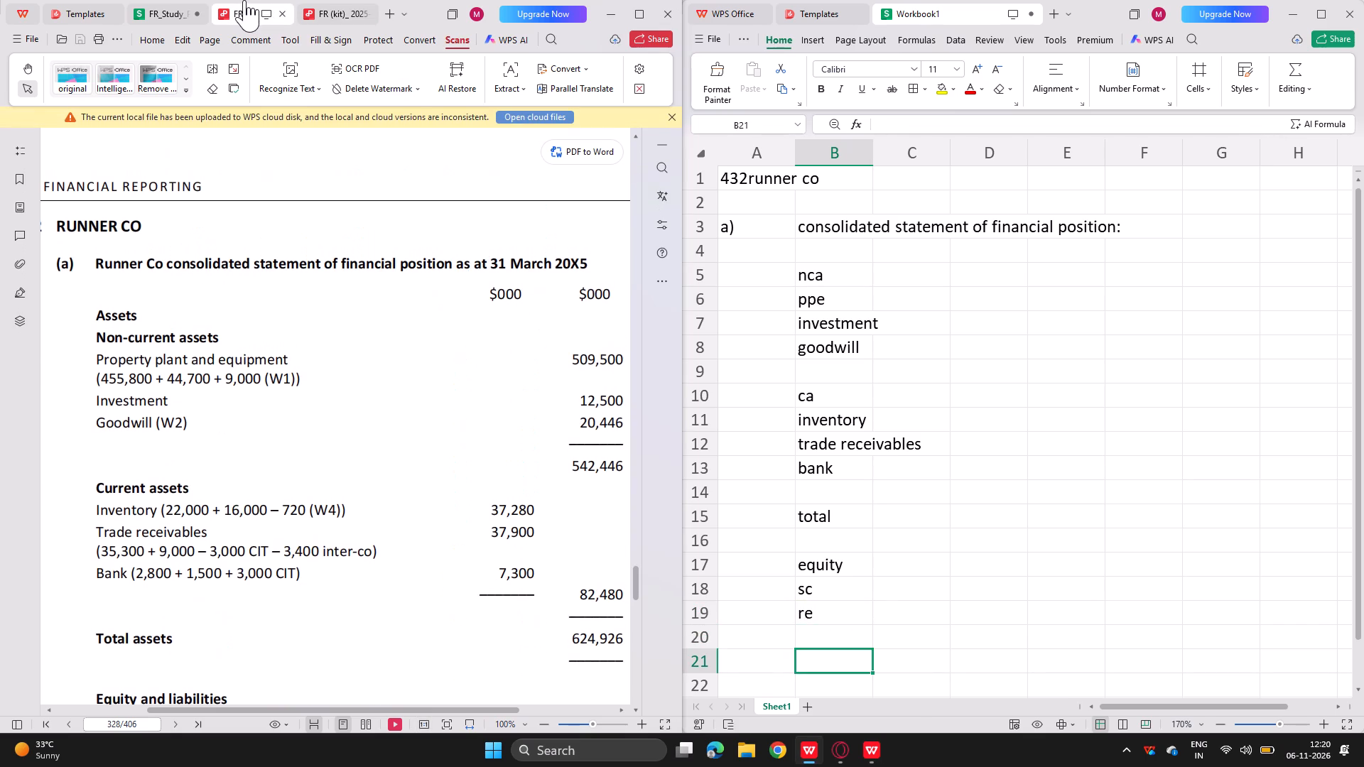
scroll(230, 355, down, 1)
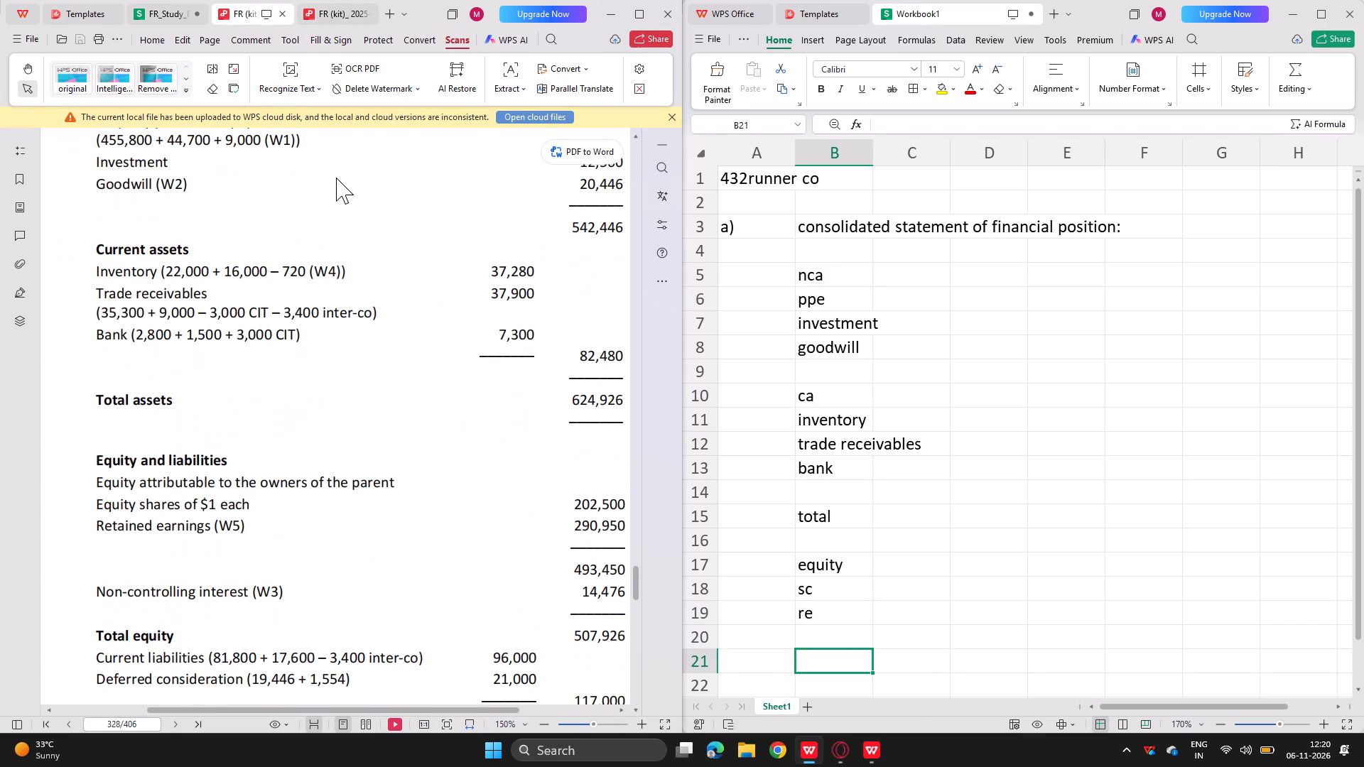
scroll(347, 259, left, 1)
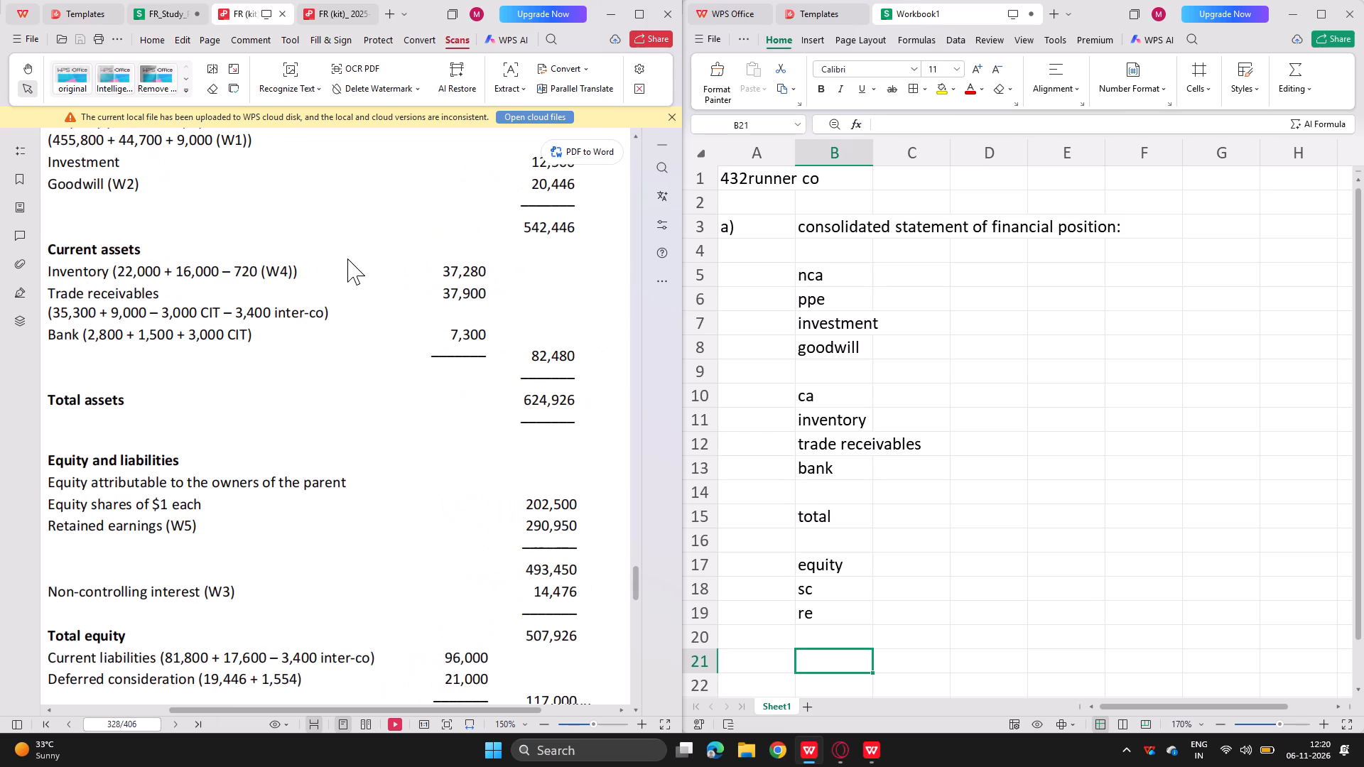
click(316, 10)
key(Up)
key(Up)
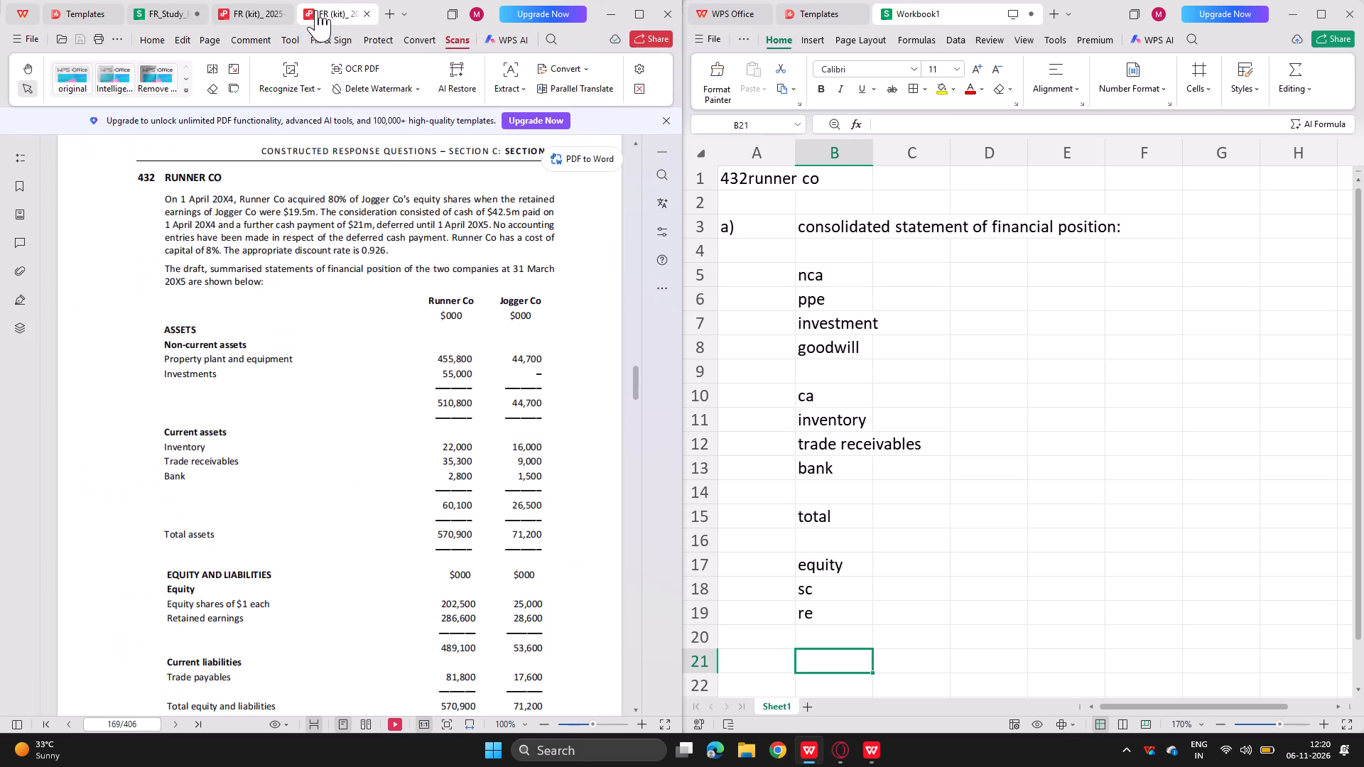
click(821, 627)
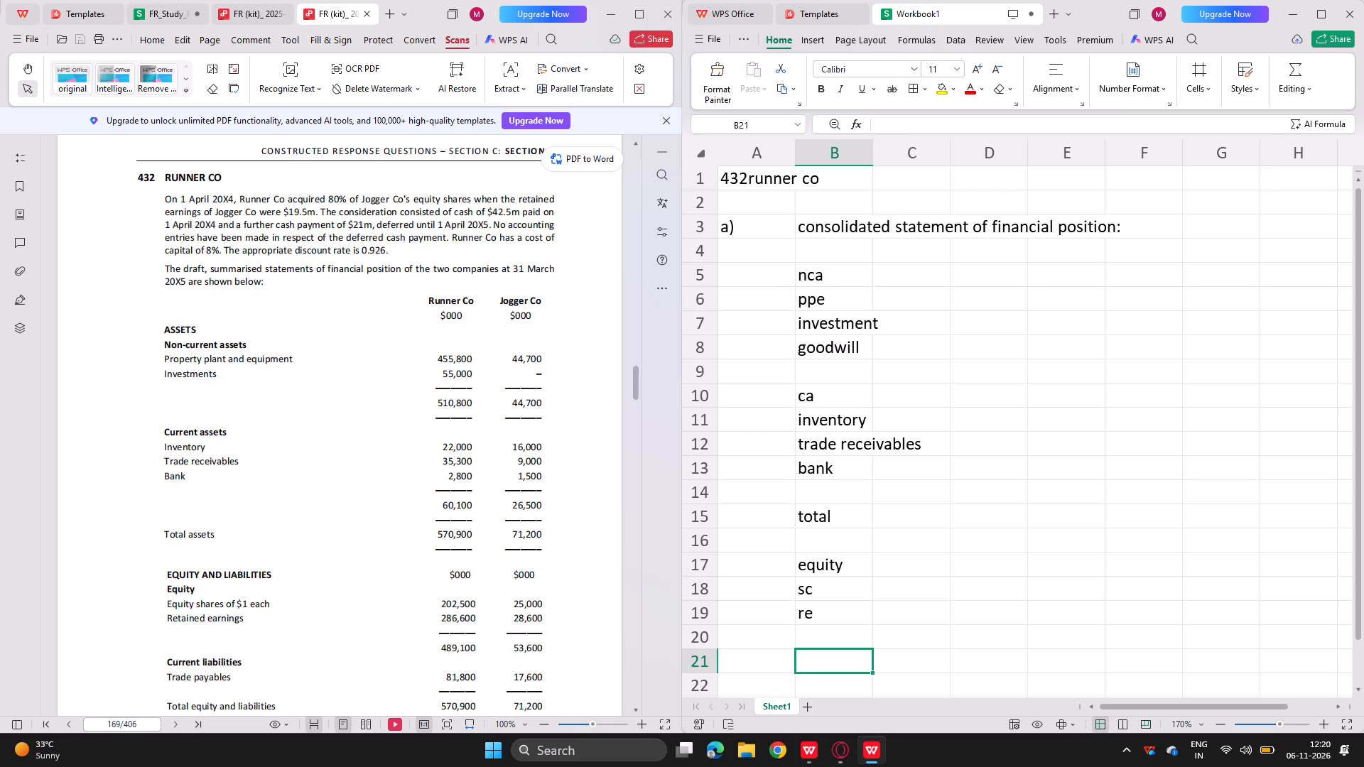
click(821, 627)
click(826, 637)
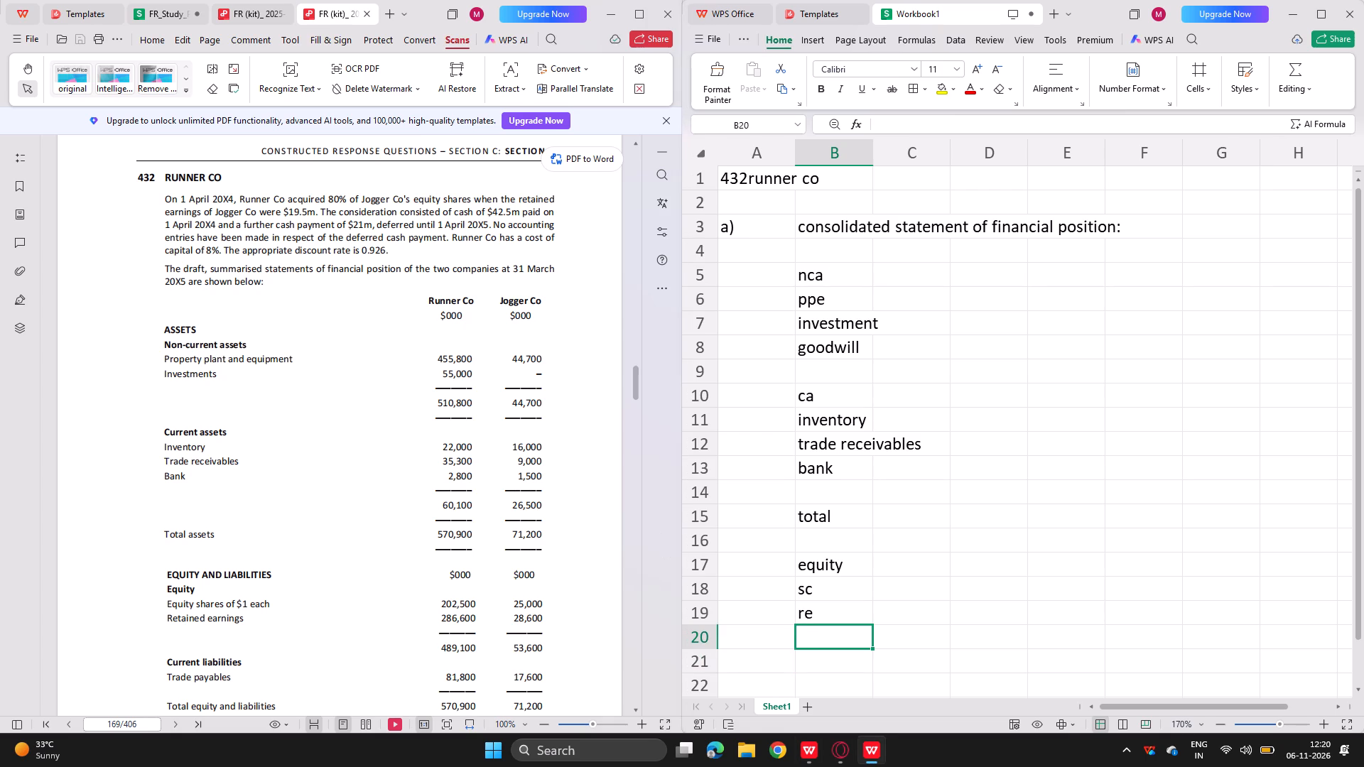
key(Up)
key(BackSpace)
text(gre)
key(Return)
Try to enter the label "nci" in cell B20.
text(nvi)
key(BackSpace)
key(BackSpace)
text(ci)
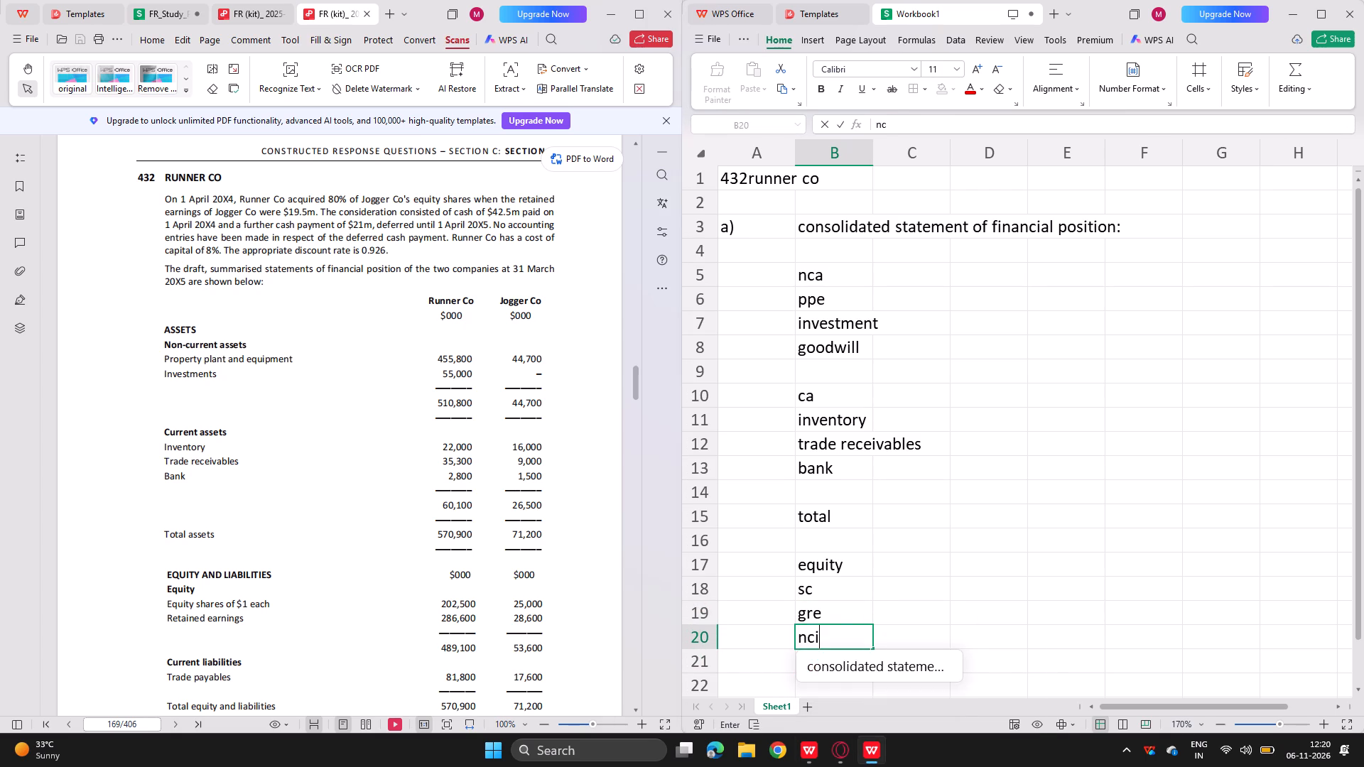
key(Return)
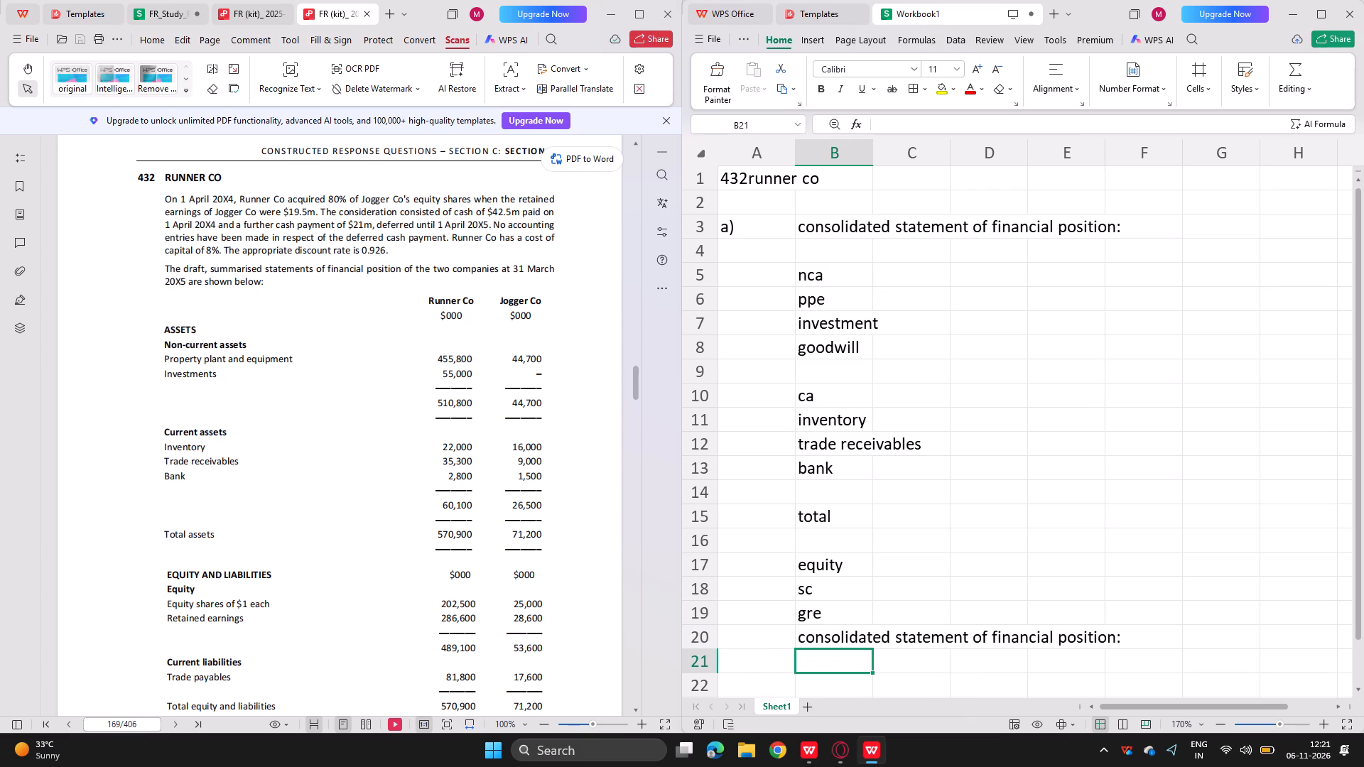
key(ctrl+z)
Enter the non-controlling interest label "nci" in cell B20, below "gre".
text(mn)
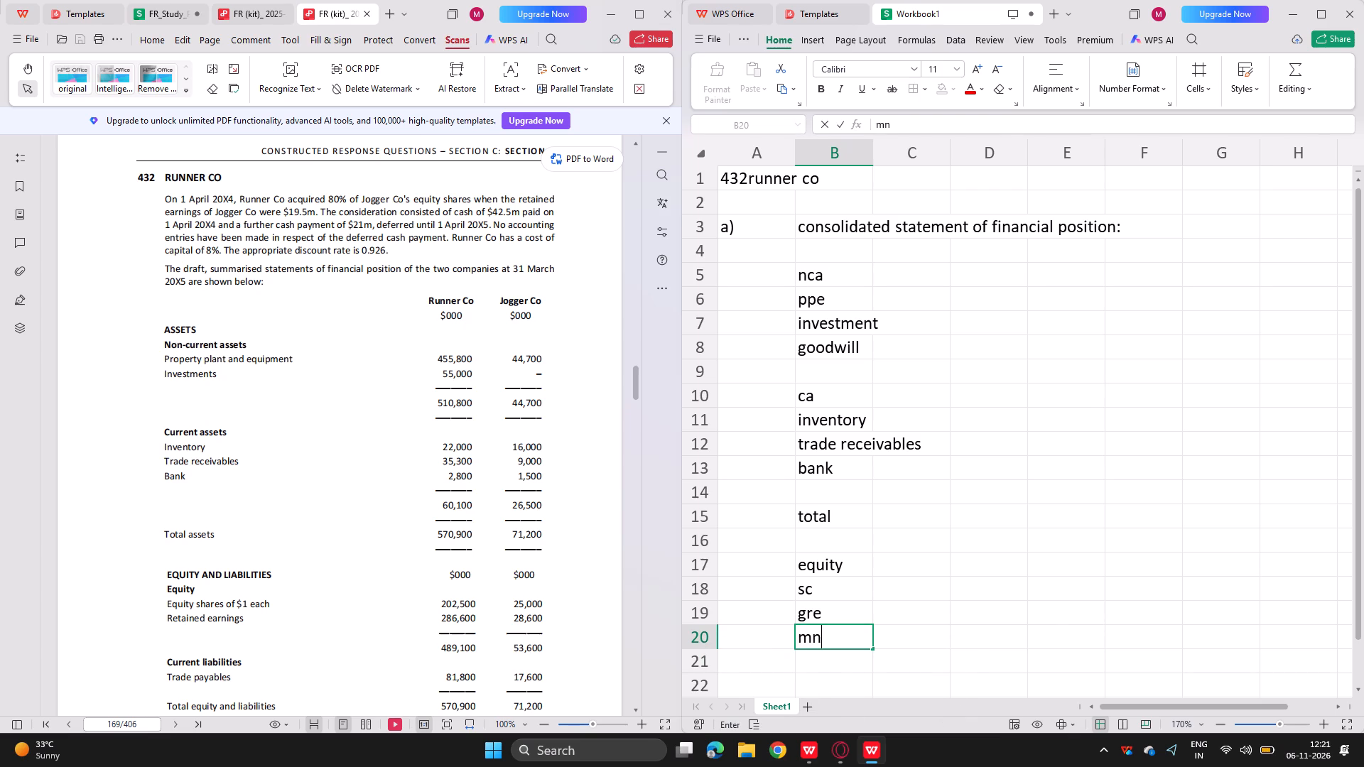
key(BackSpace)
key(BackSpace)
key(BackSpace)
text(nci)
key(Return)
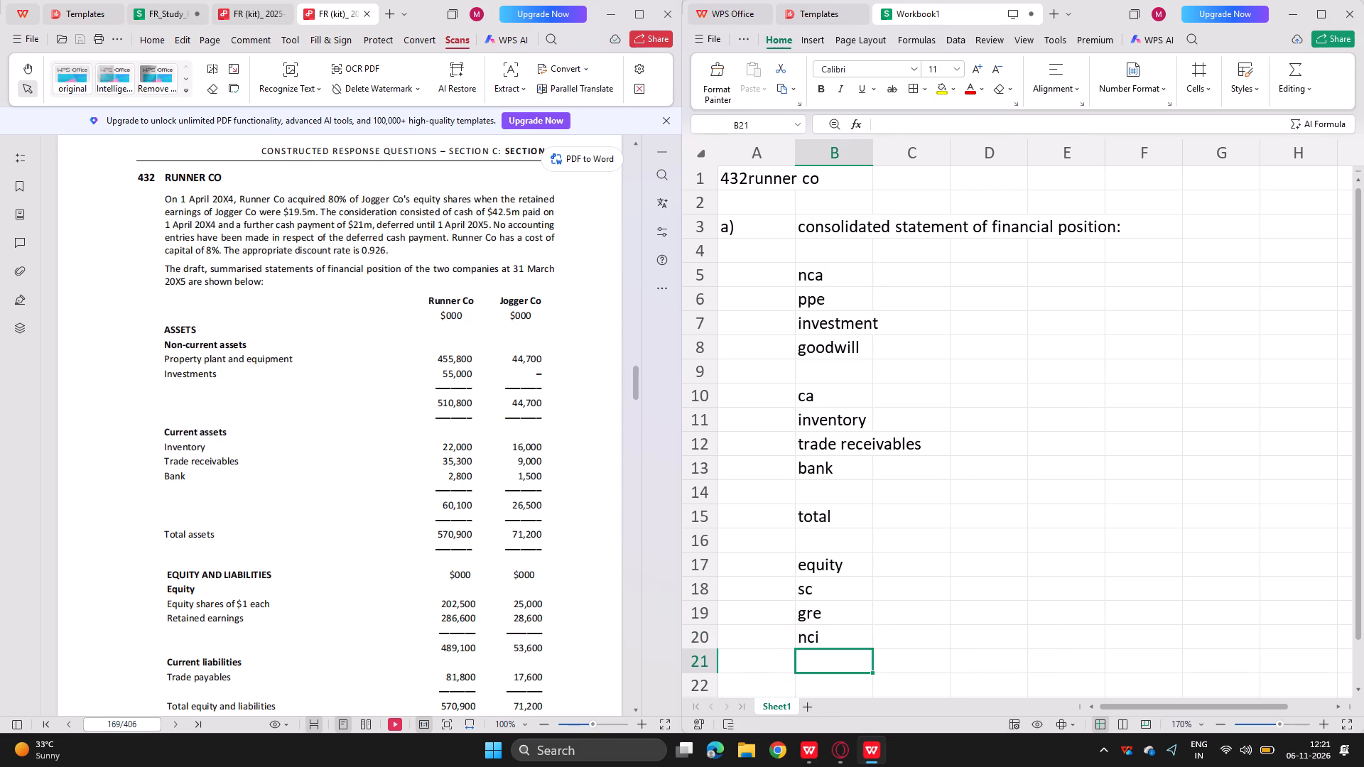
List the liability labels "ncl", "cl" and "trade payables" in cells B22 to B24.
key(Return)
text(ncl)
key(Return)
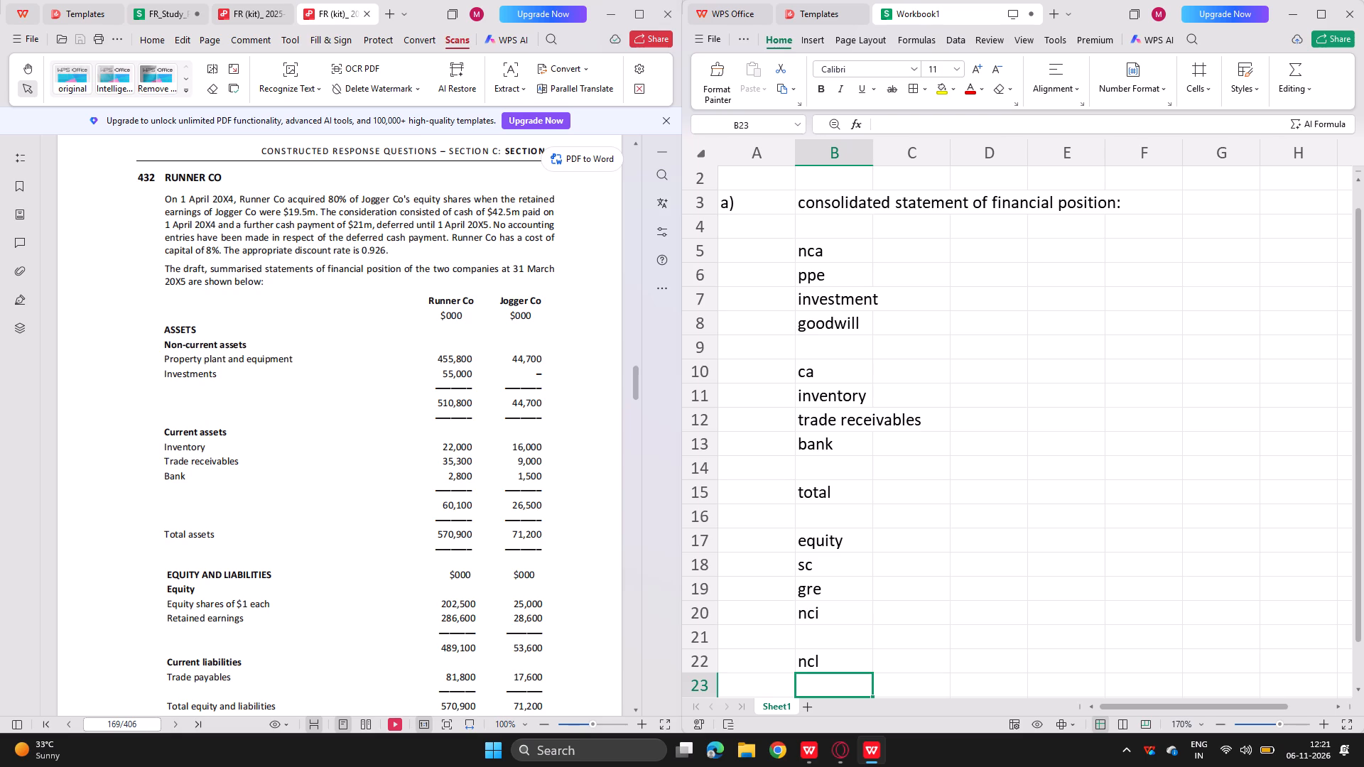
scroll(861, 588, down, 1)
text(cl)
key(Return)
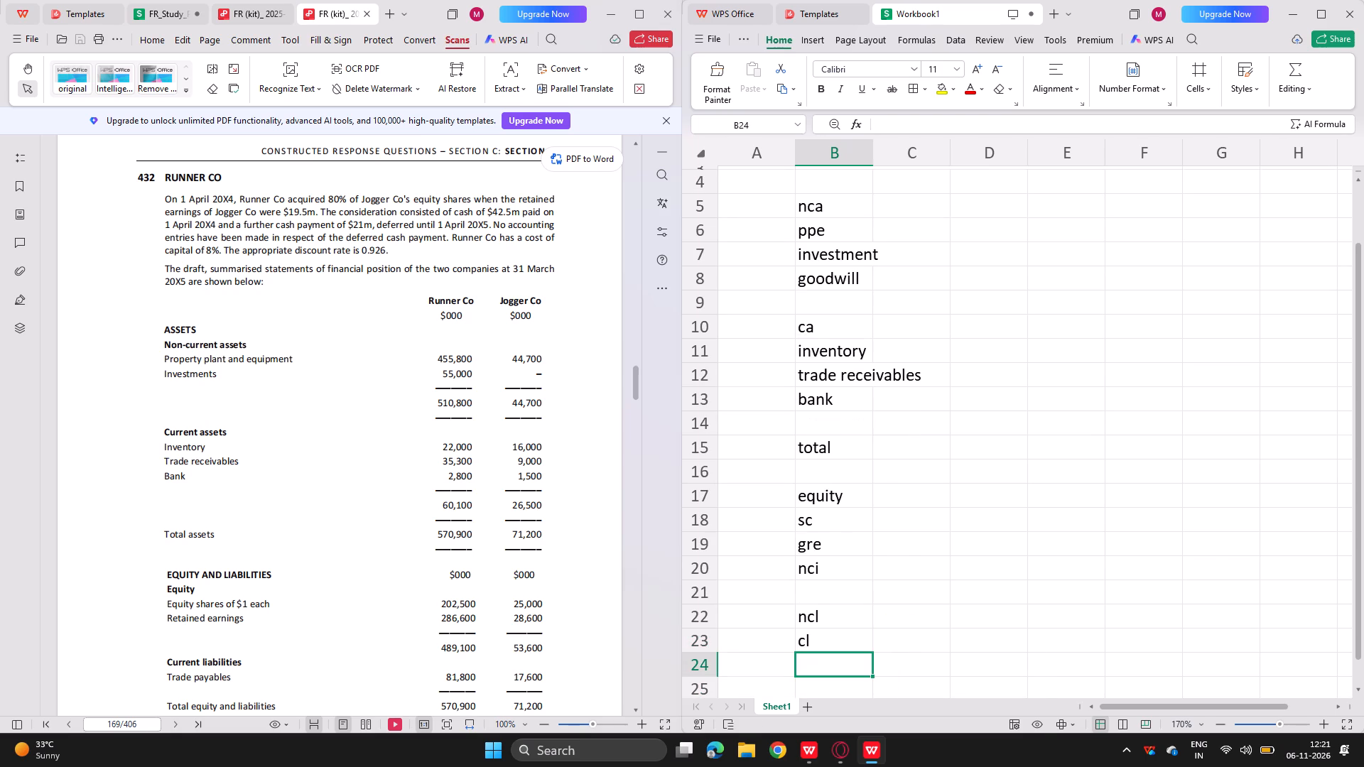
text(trade payables)
key(Return)
Add the label "total" for total equity and liabilities in cell B26.
key(Return)
text(totral)
key(BackSpace)
key(BackSpace)
key(BackSpace)
text(al)
key(Return)
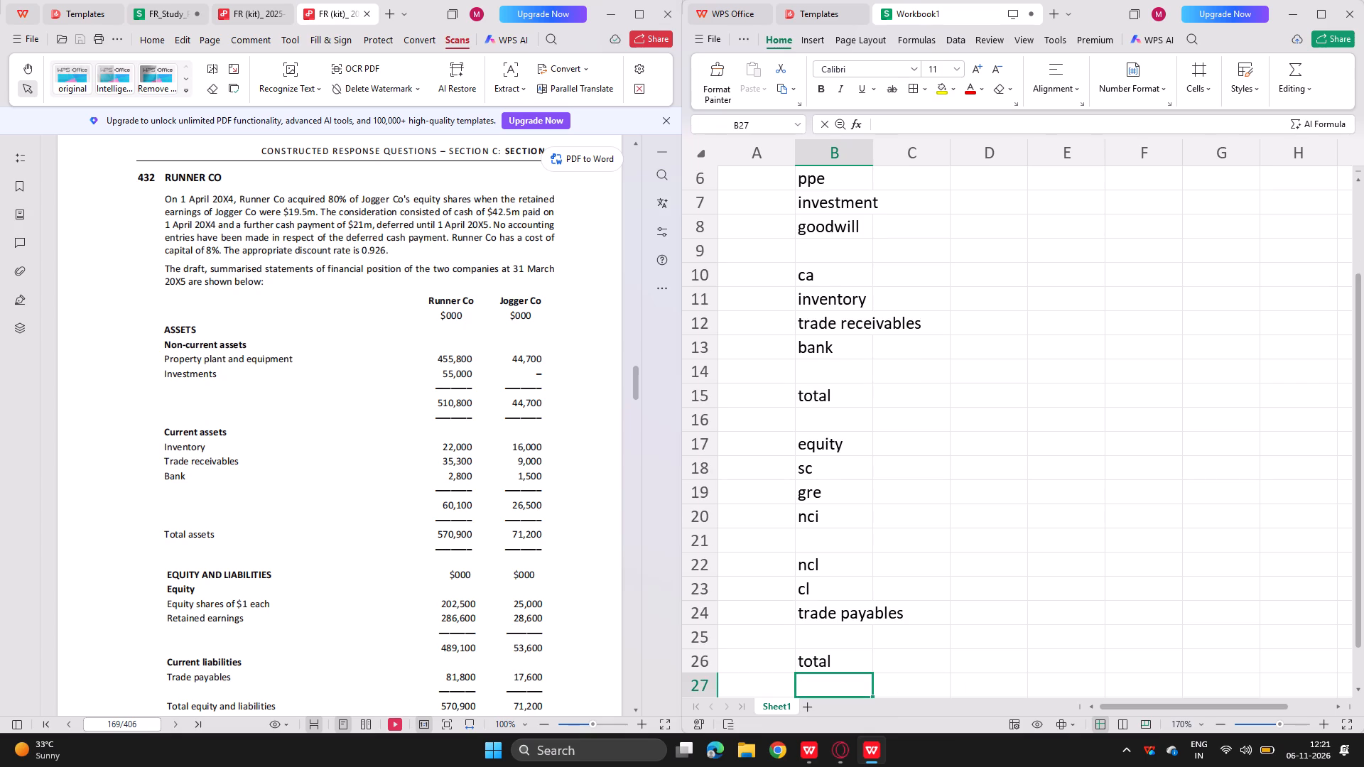
Enter the section heading "workings:" in cell B29, below the statement of financial position.
scroll(887, 660, down, 1)
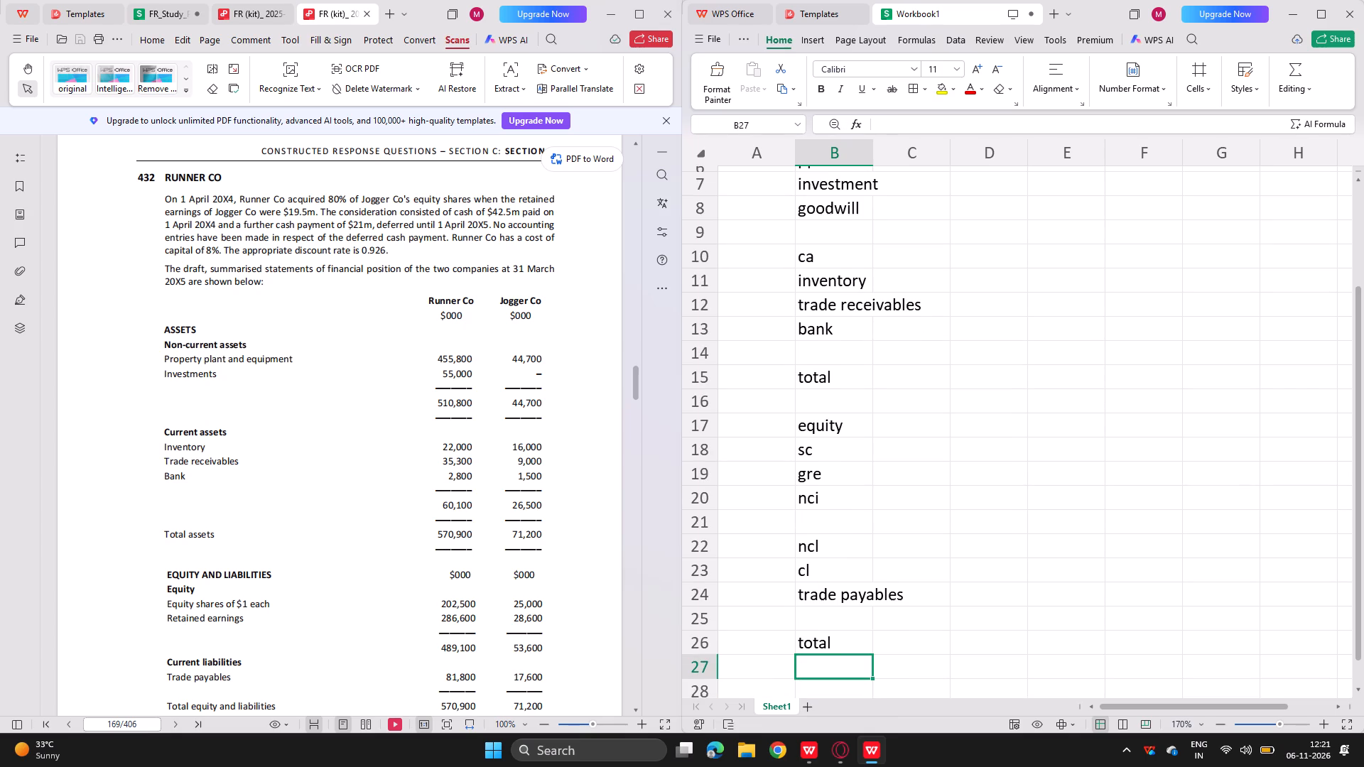
scroll(887, 660, down, 1)
scroll(886, 548, down, 1)
scroll(866, 461, down, 2)
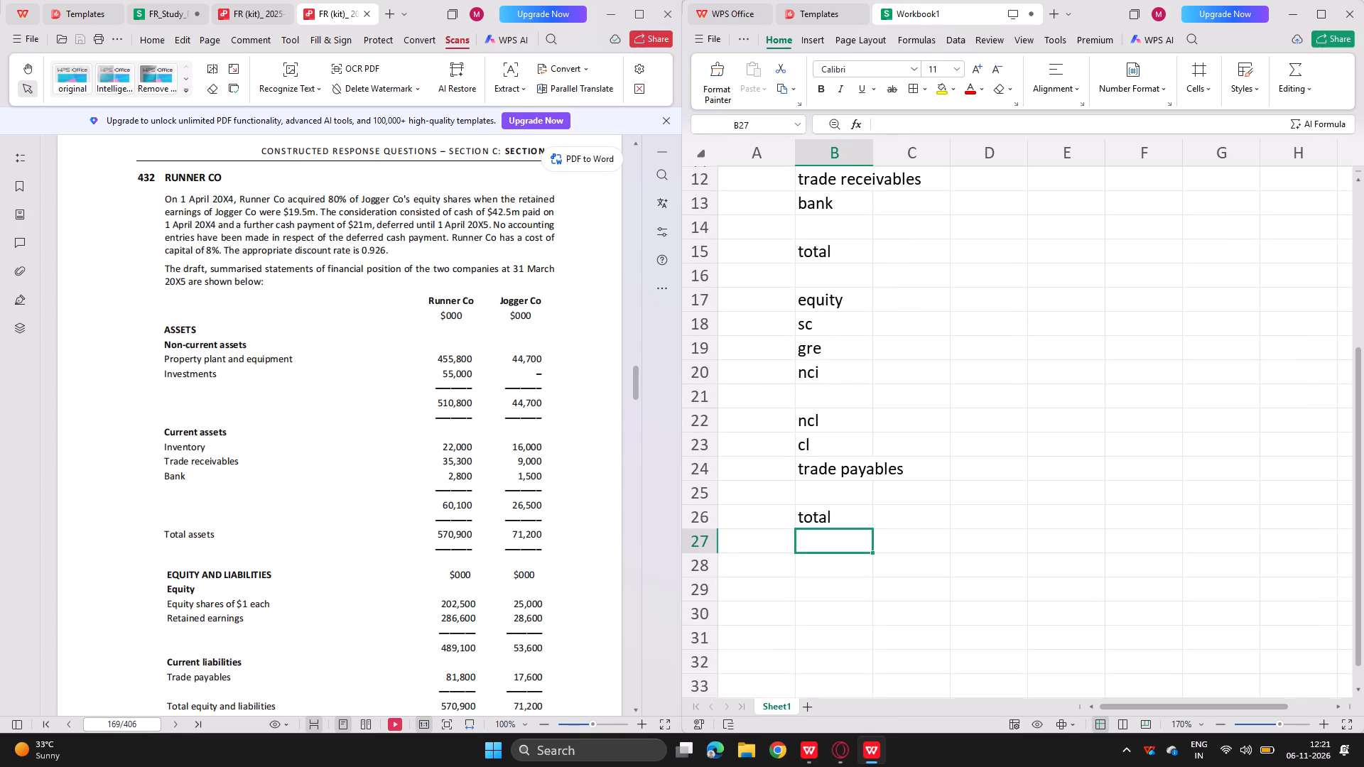
scroll(866, 461, down, 1)
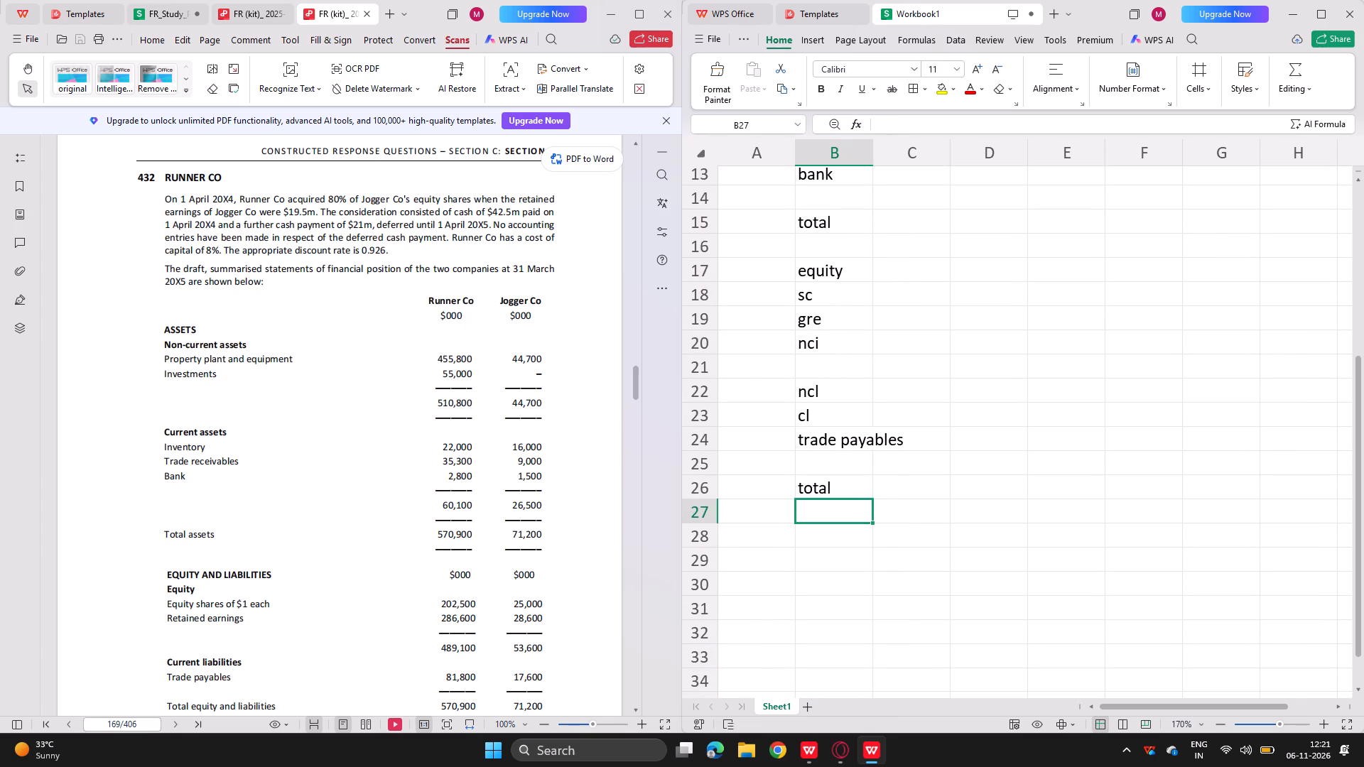
click(771, 556)
click(808, 562)
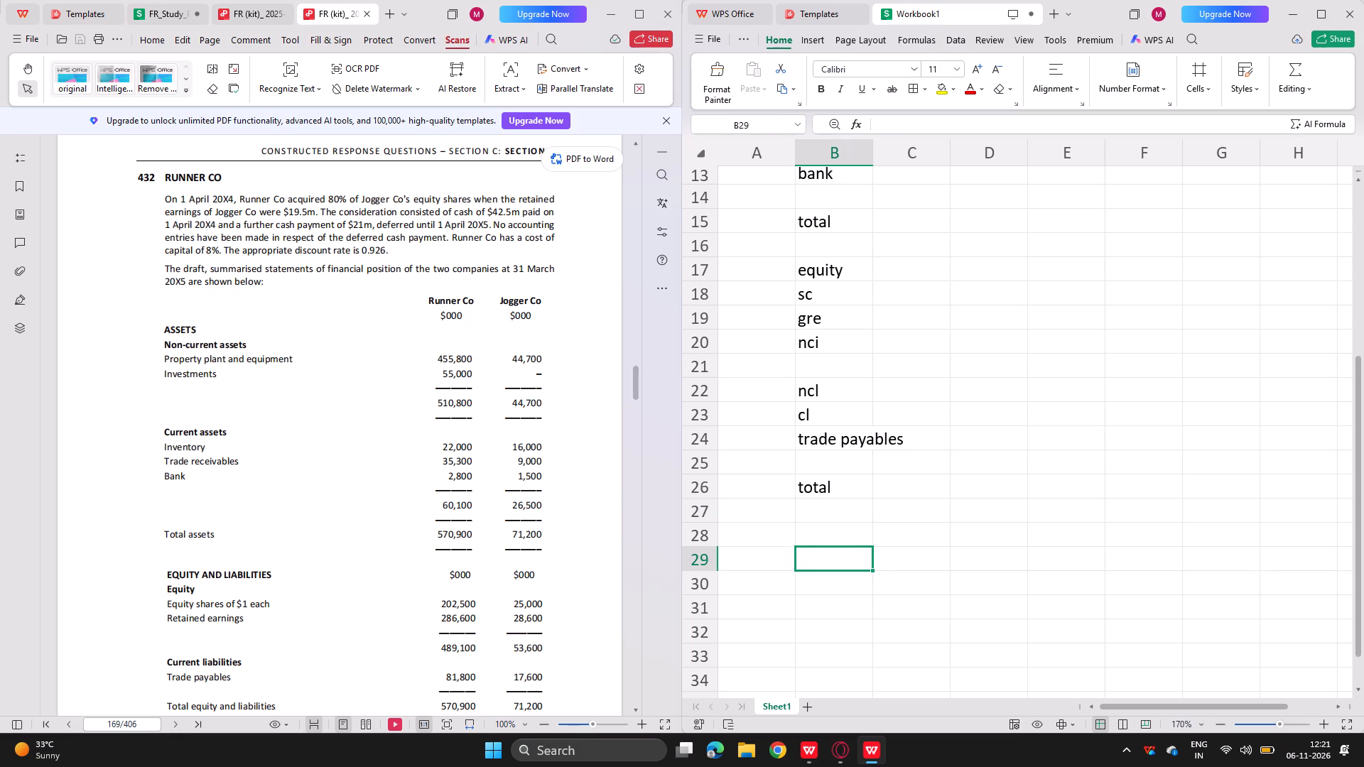
text(workij)
key(BackSpace)
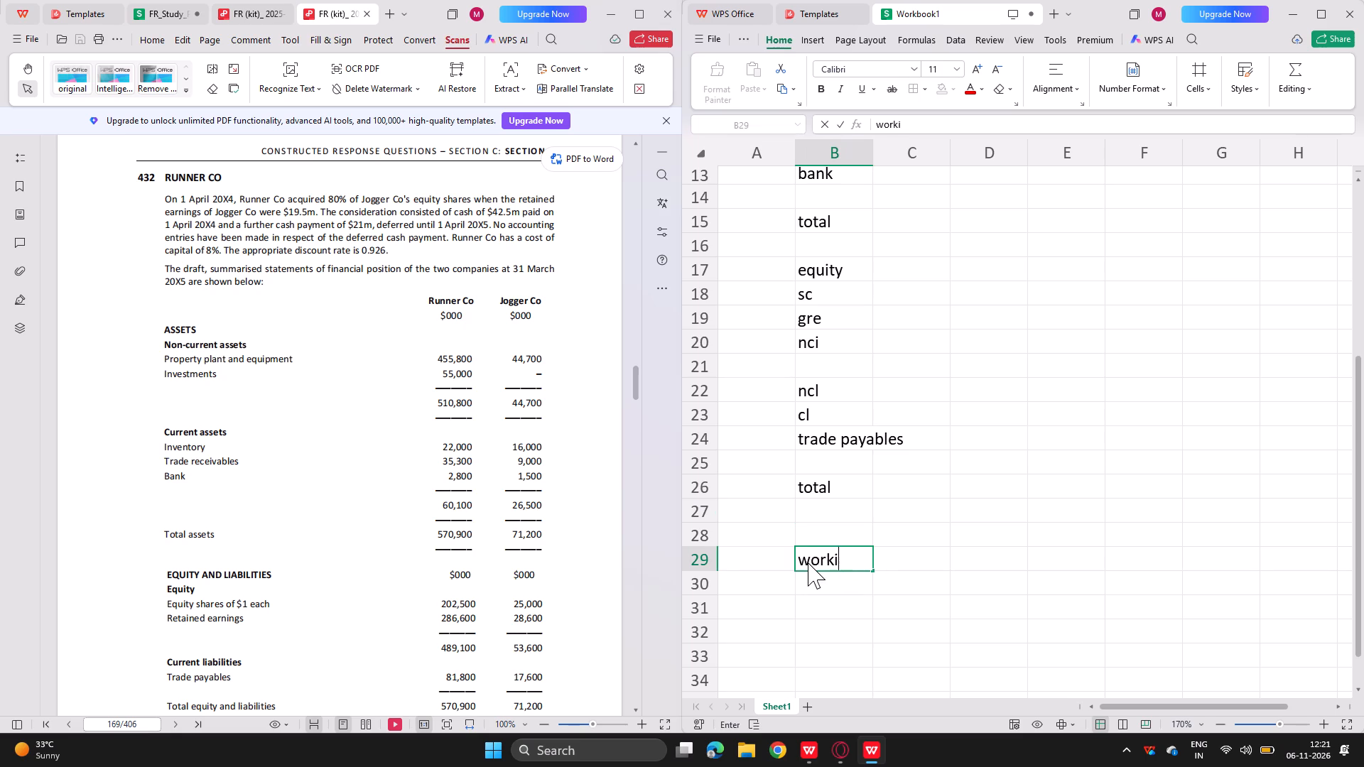
text(nf)
key(BackSpace)
text(gs:)
key(Return)
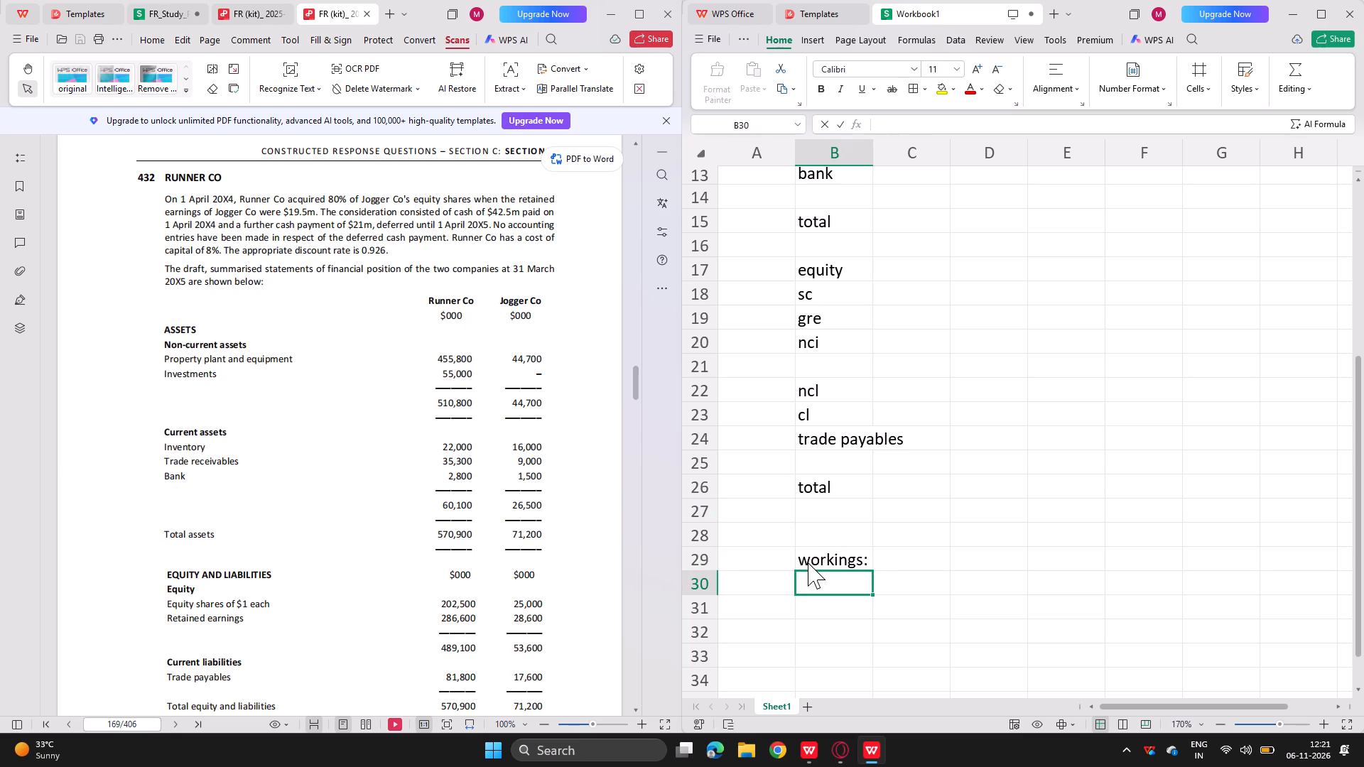
Label the first working "wn 1" in cell B30 with the title "gorup sturcture" in C30.
text(wn 1)
key(Right)
text(gorup sturvc)
key(BackSpace)
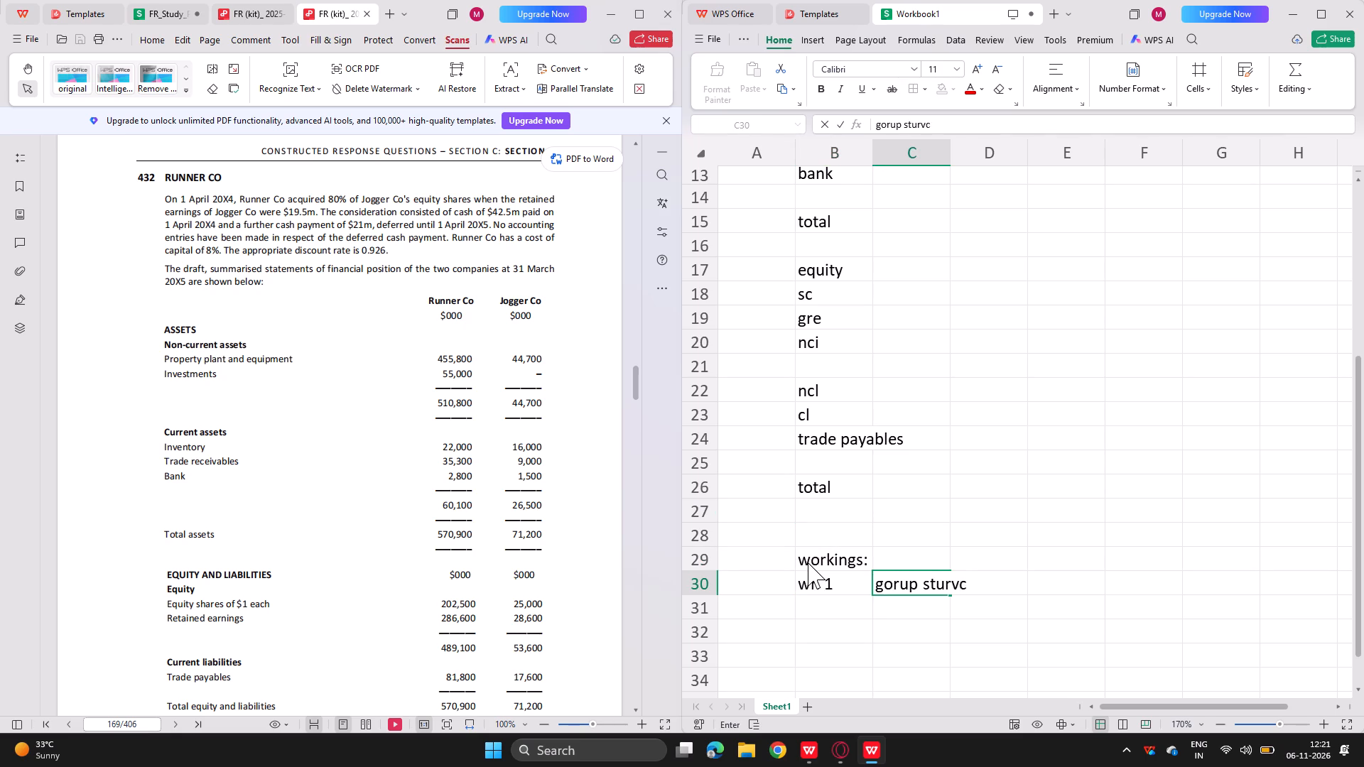
key(BackSpace)
text(cture)
key(Return)
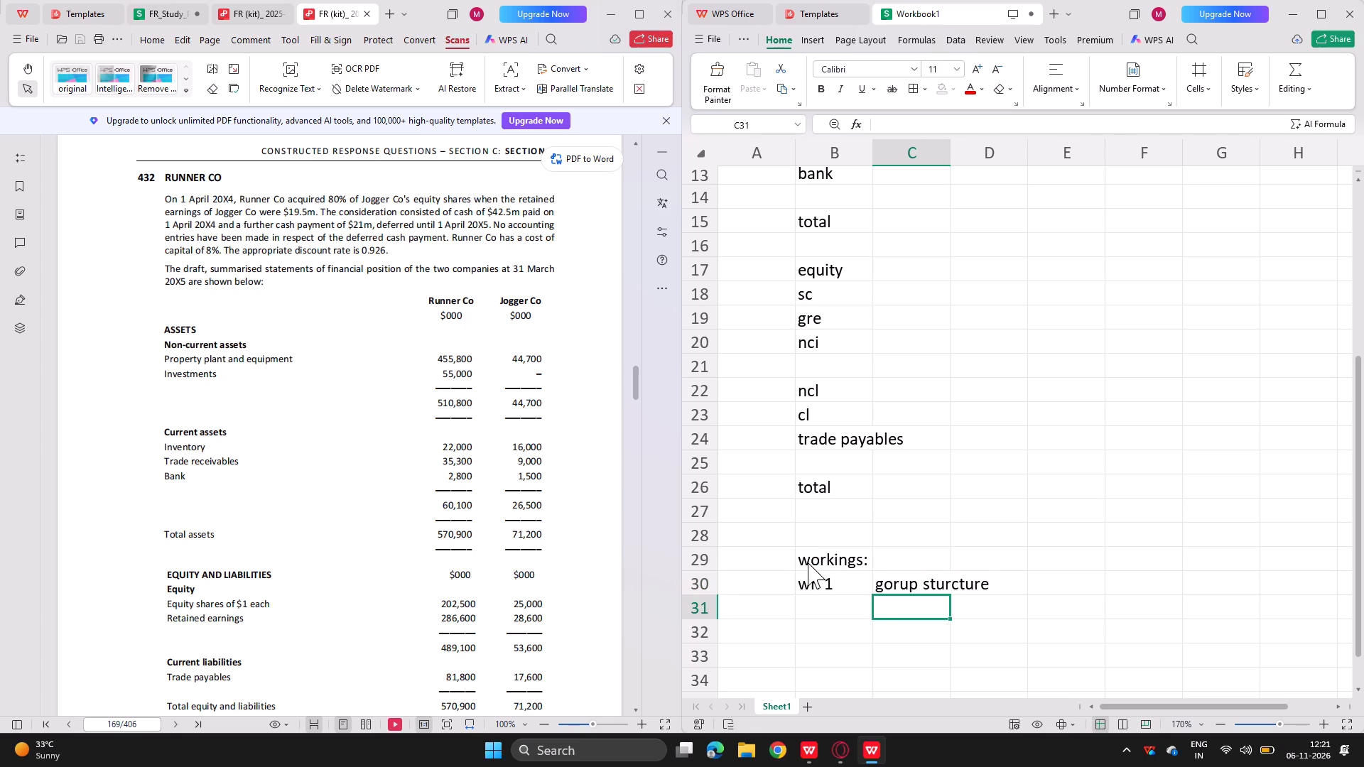
Label the second working "wn 2" in cell B33 with the title "na of subsidiary" in C33.
click(845, 615)
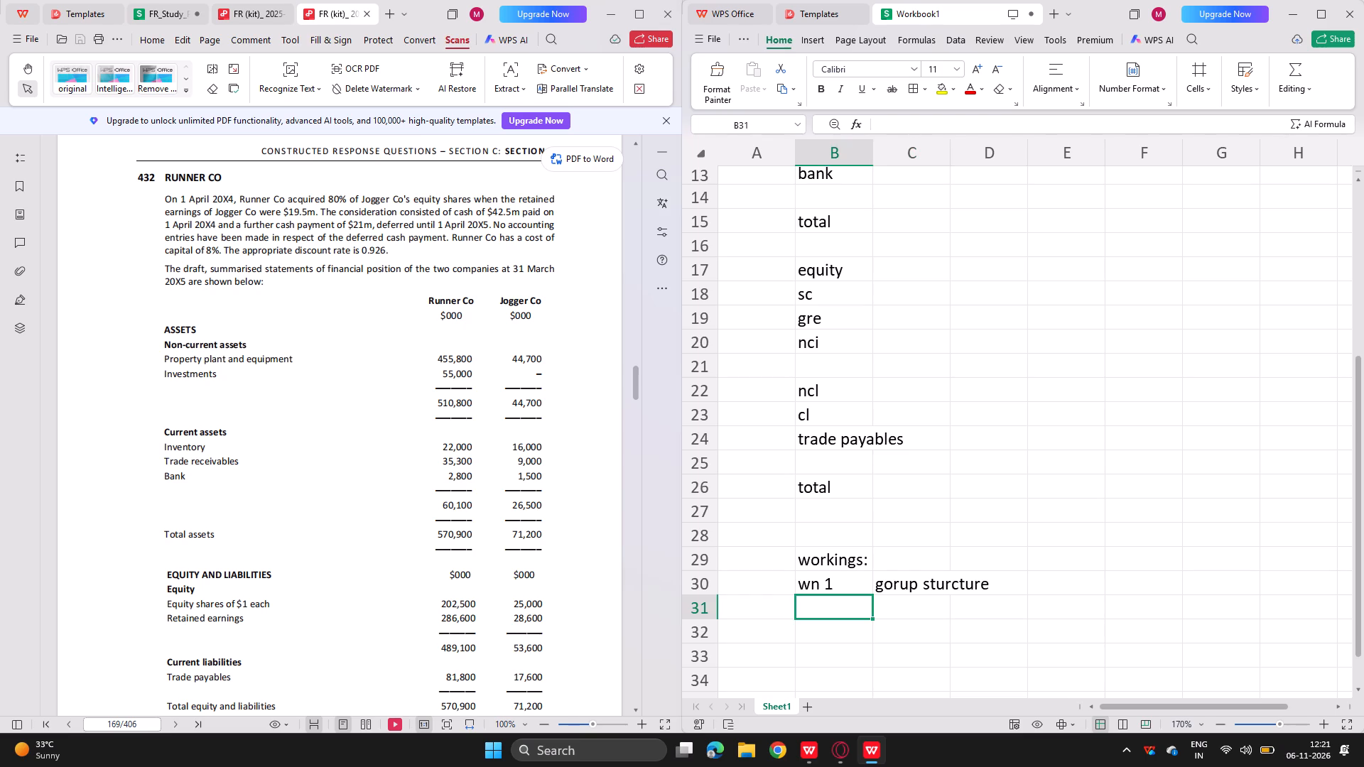
click(832, 666)
text(wn 2)
key(Right)
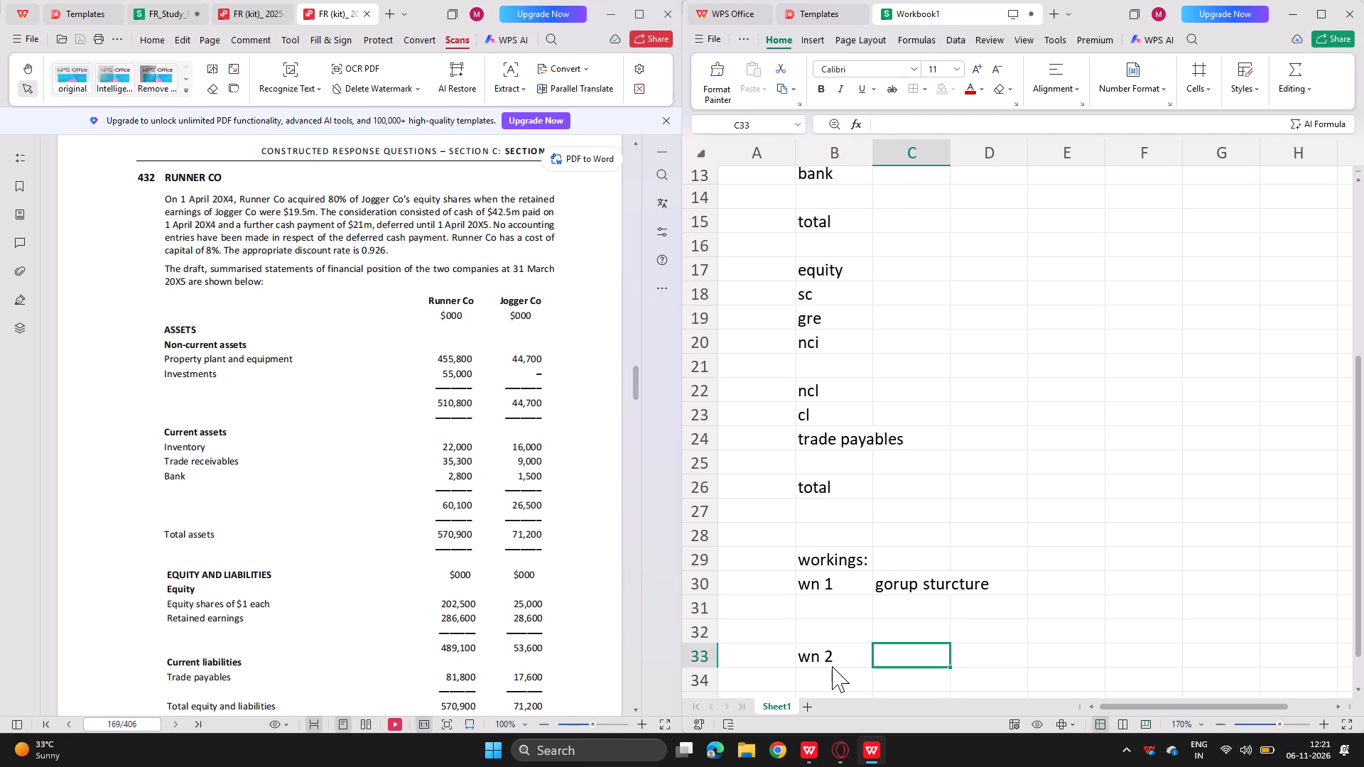
text(na of suvb)
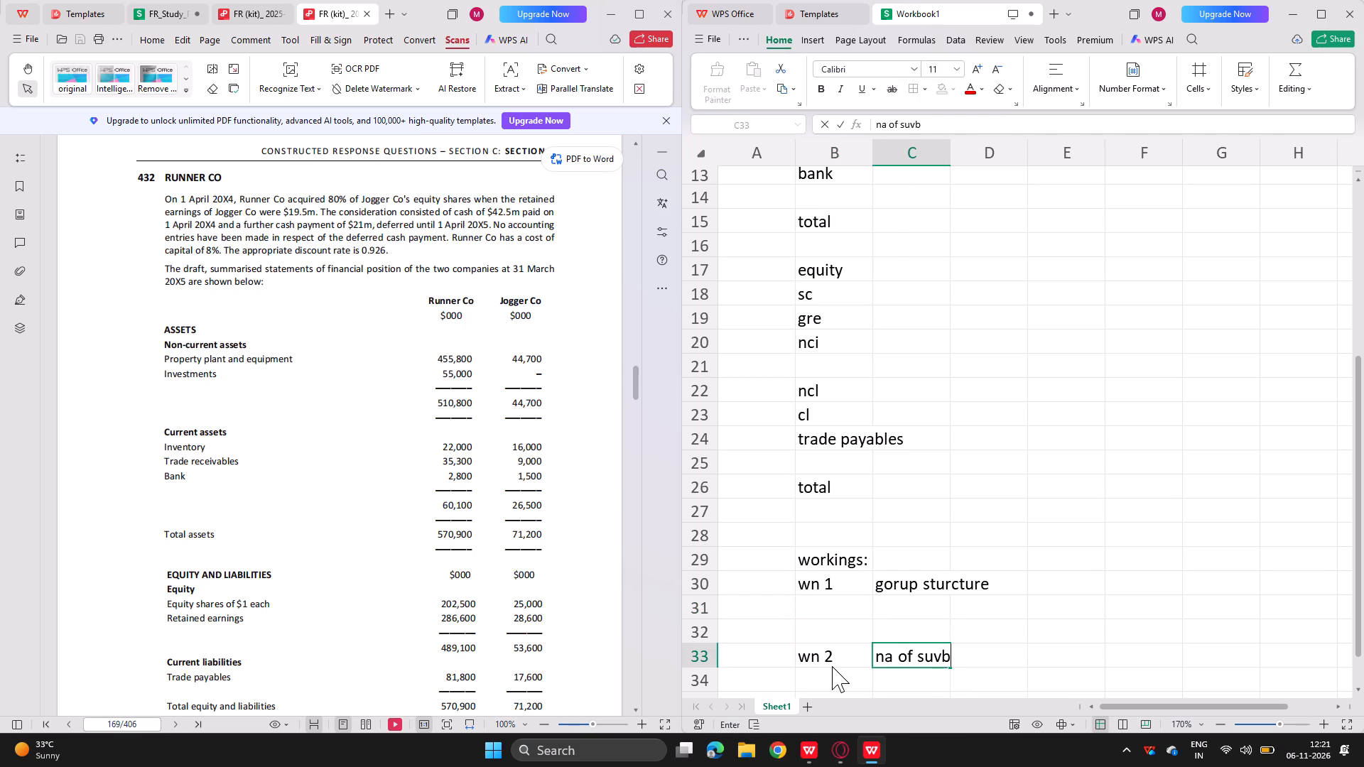
key(BackSpace)
text(bis)
key(BackSpace)
key(BackSpace)
key(BackSpace)
key(BackSpace)
text(bsidiary)
key(Return)
key(Return)
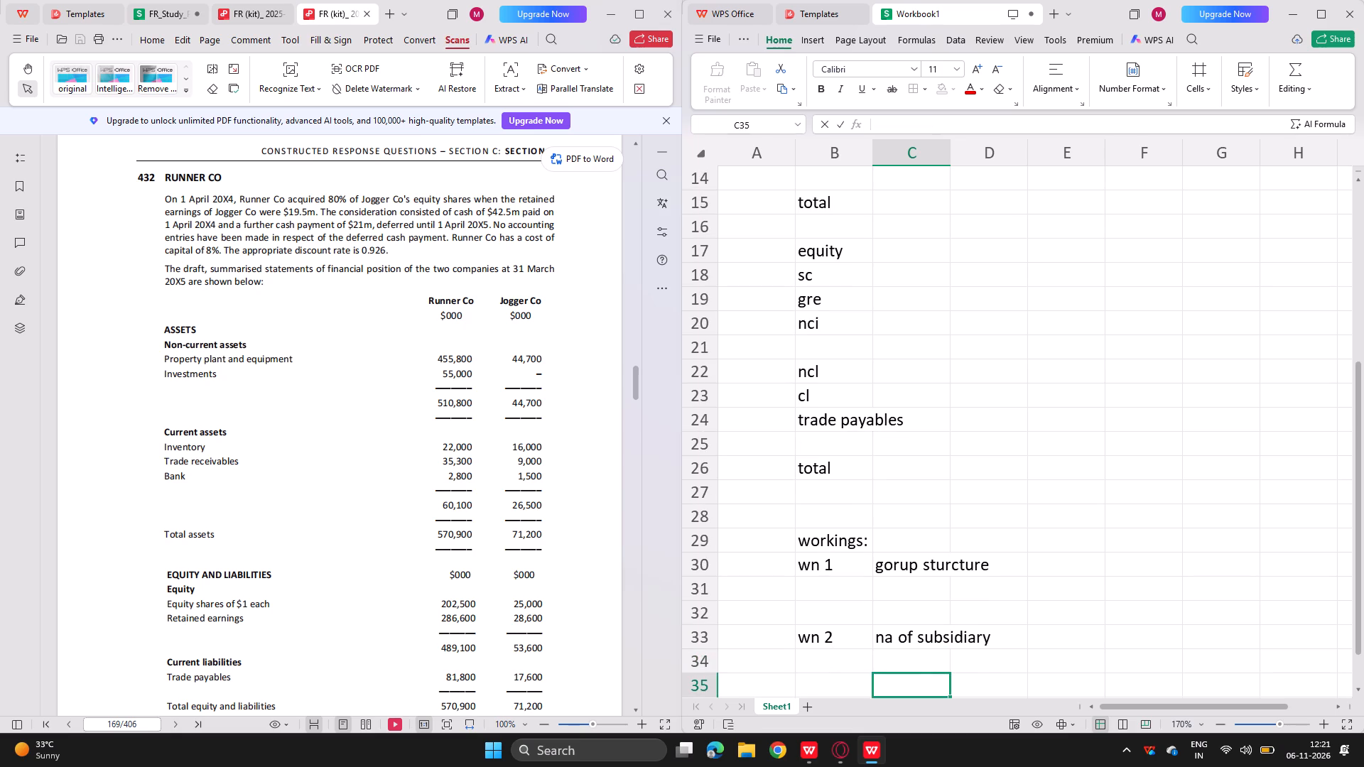
Enter the net assets column headings "acq", "rep" and "post aCq" in cells C34 to E34.
key(Up)
text(acq)
key(Right)
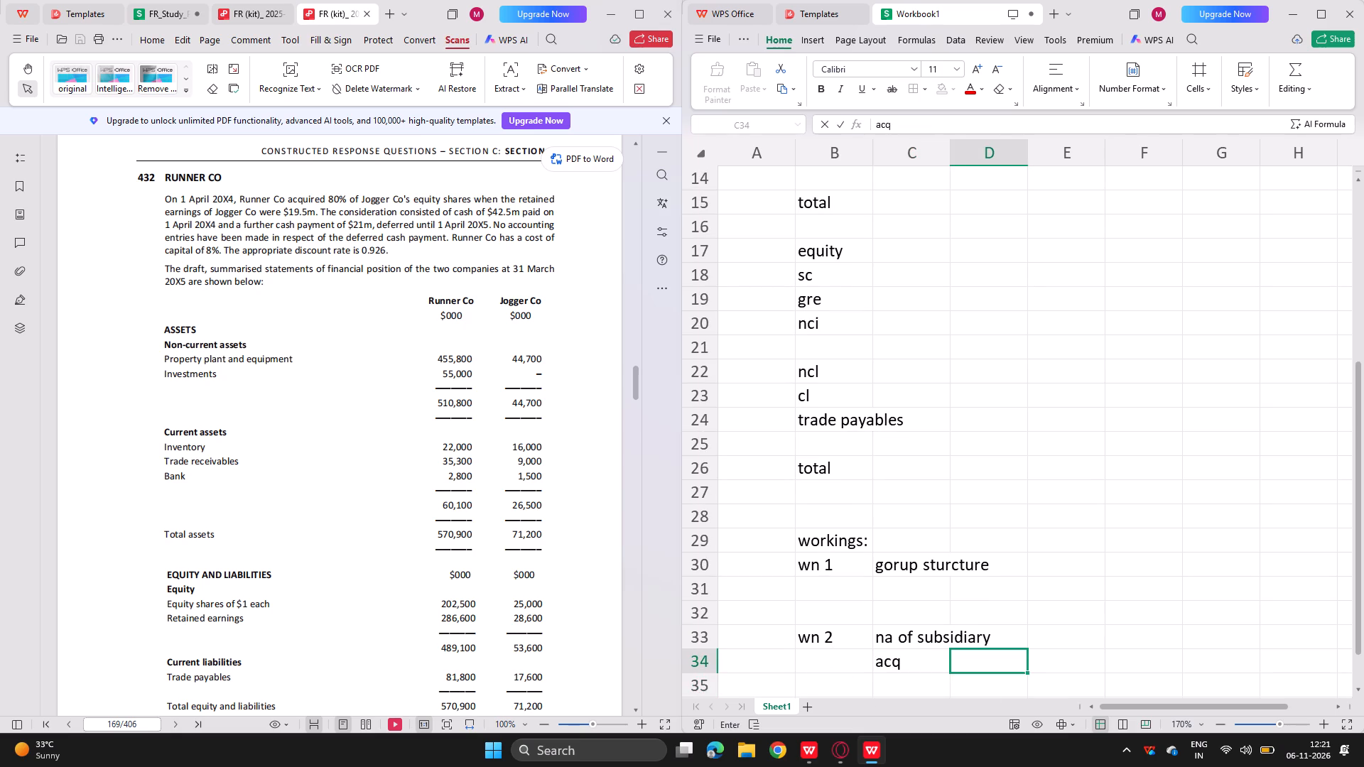
text(rpe)
key(BackSpace)
key(BackSpace)
text(ep)
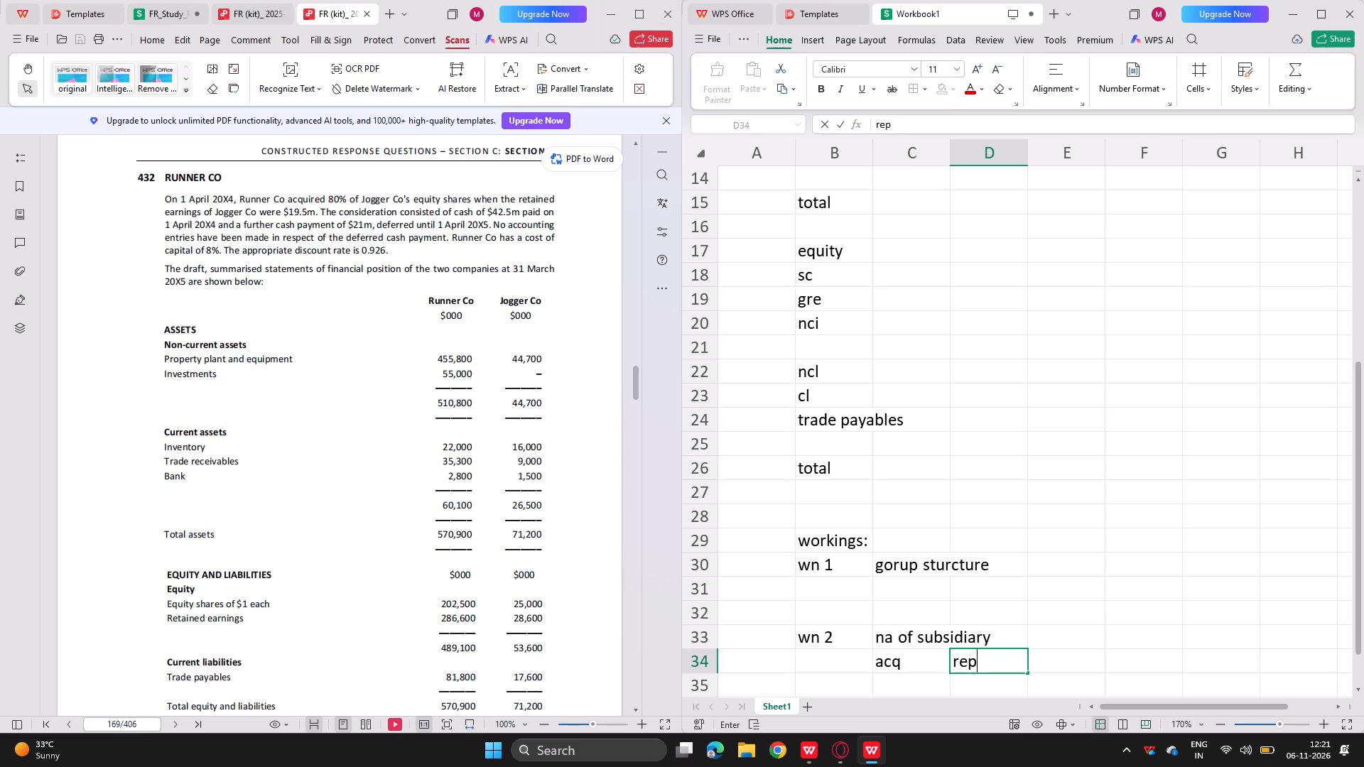
key(Right)
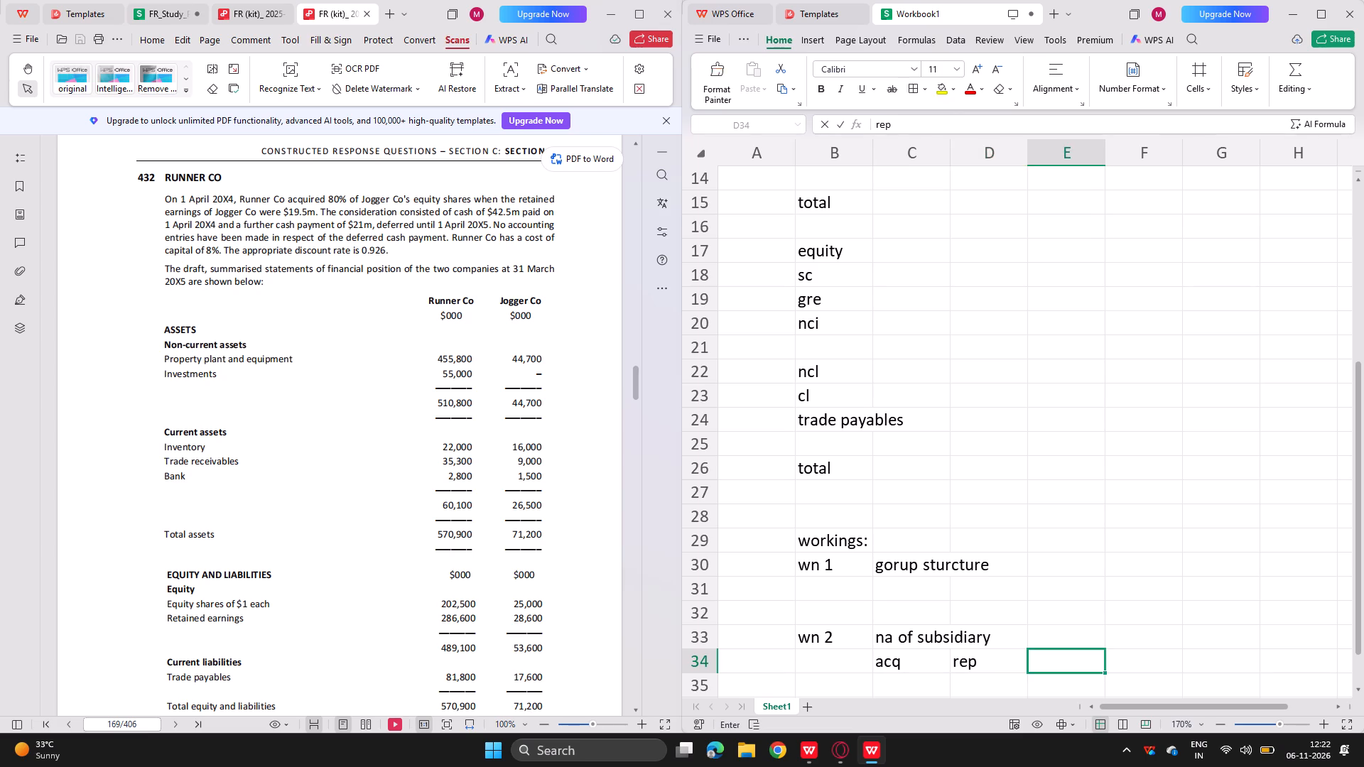
text(post aCq)
key(Return)
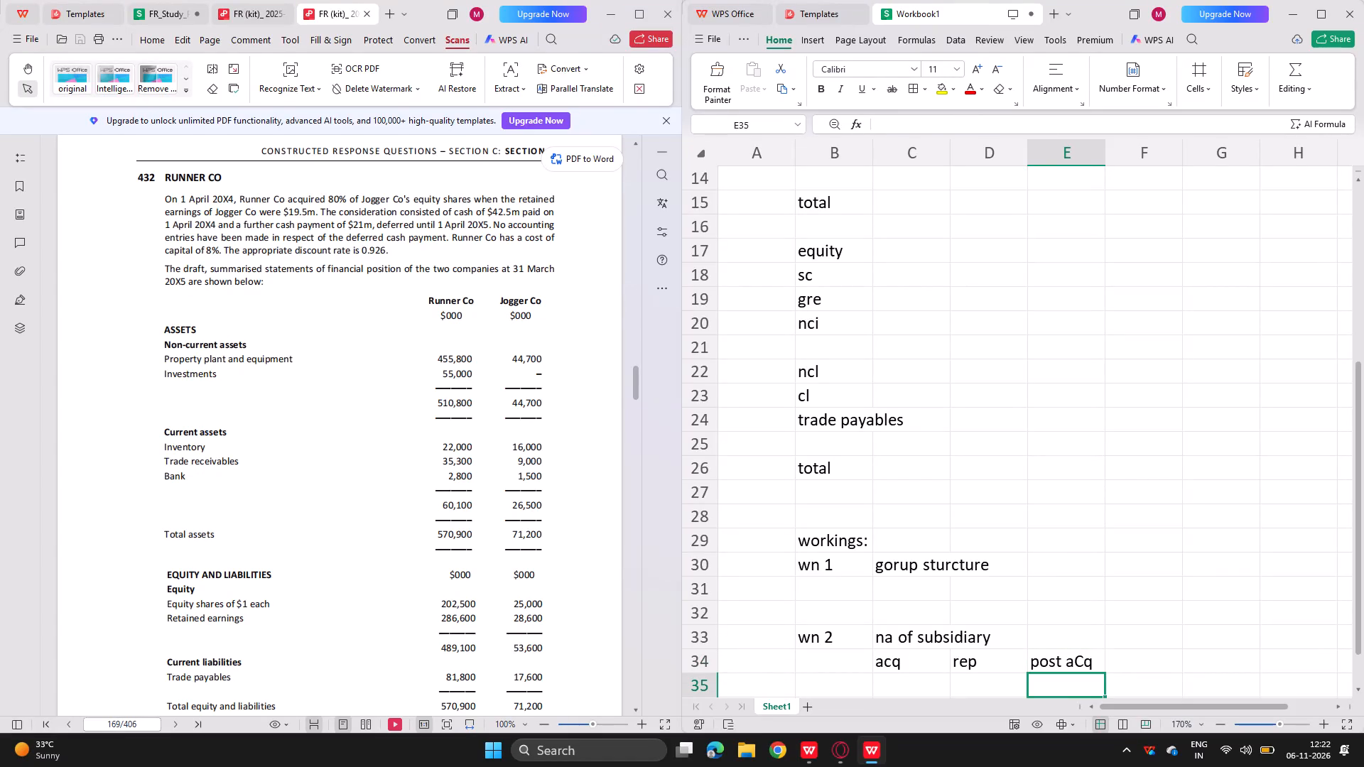
Enter the net assets row labels "sc" and "re" in cells B35 and B36.
key(Down)
key(Left)
key(Left)
key(Left)
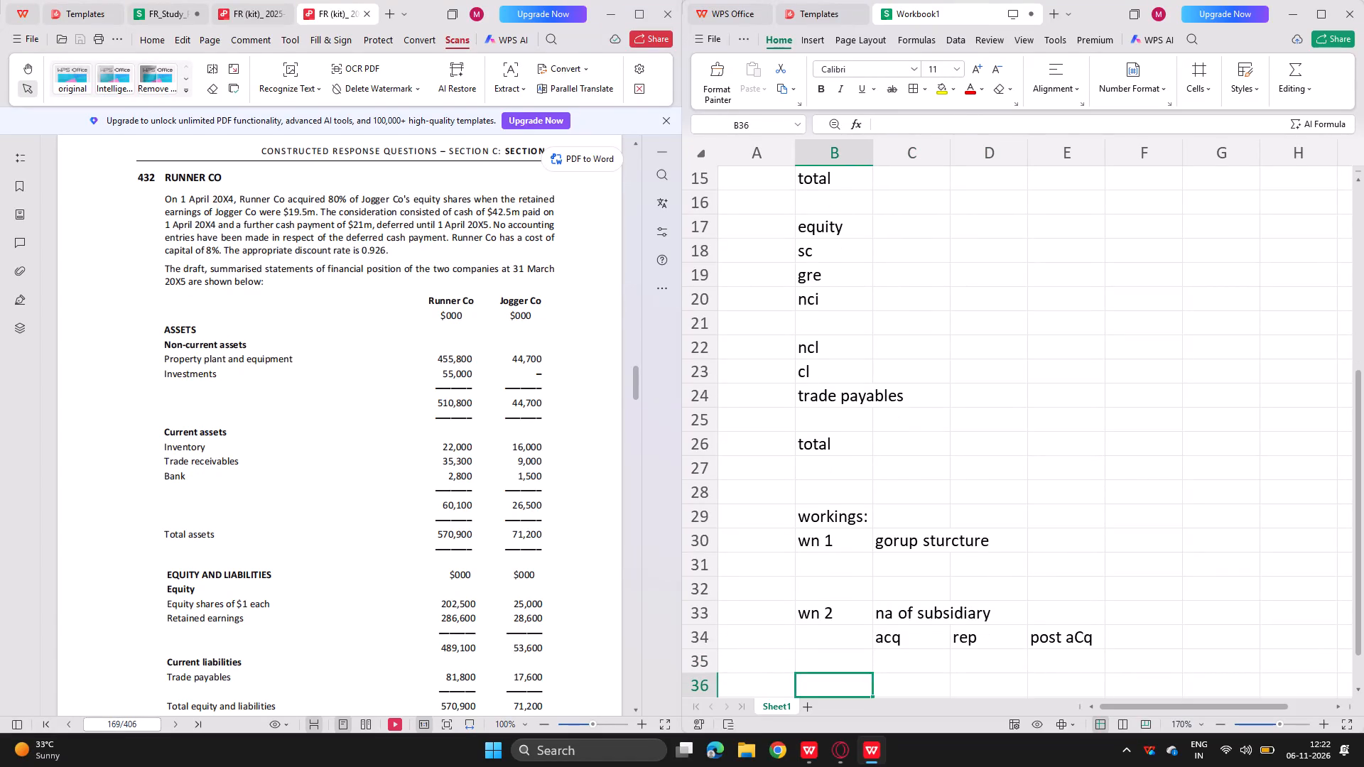
key(Up)
key(a)
key(BackSpace)
text(sc)
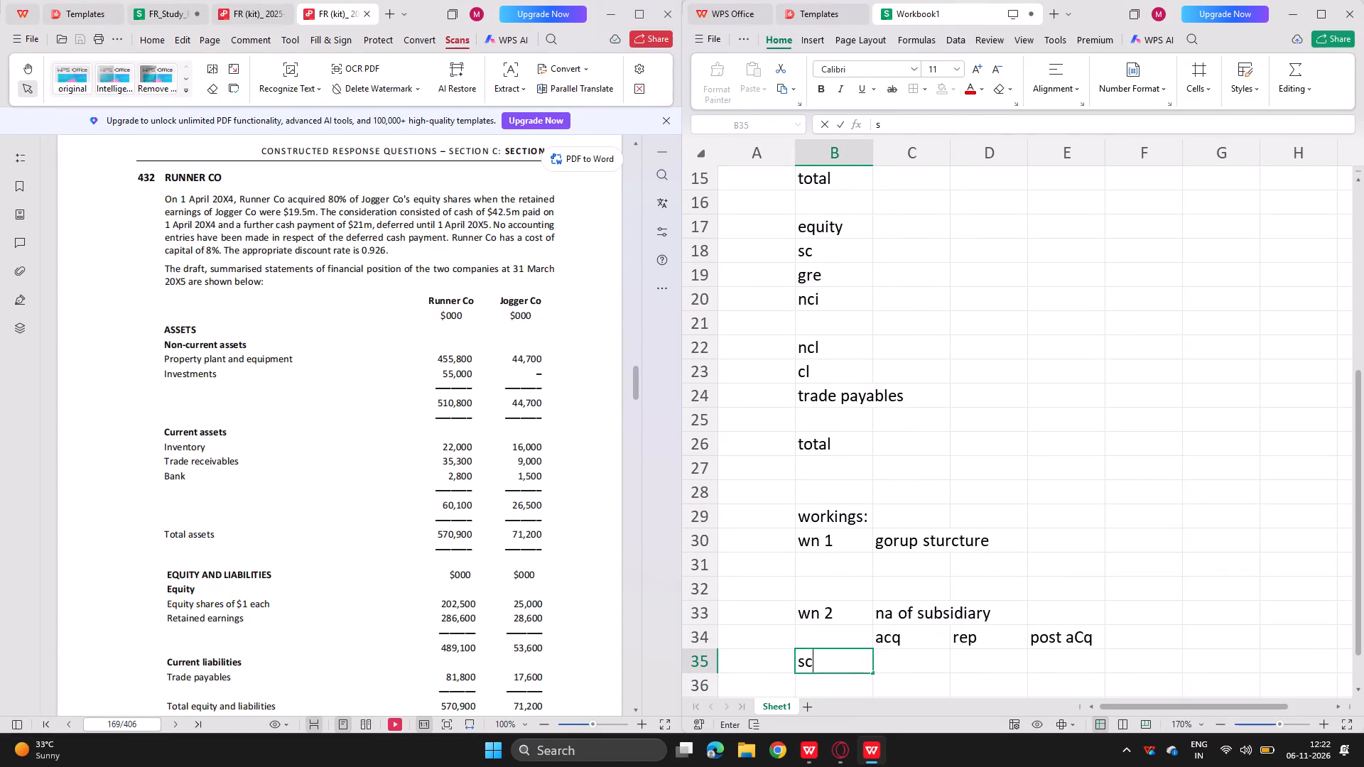
key(Return)
text(re)
key(Return)
key(Return)
key(Return)
key(Return)
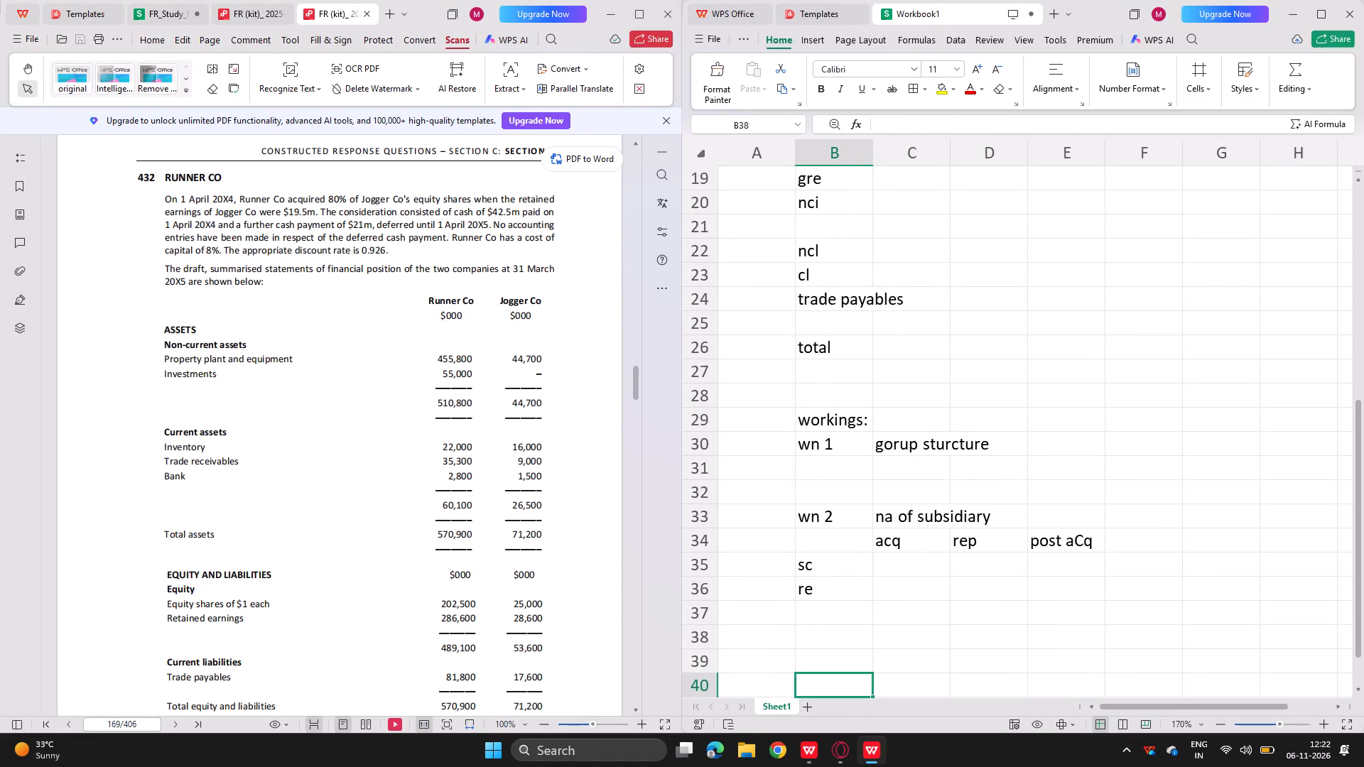
Enter the row label "total" for the net assets working in cell B41, leaving a "t" in B40.
text(toal)
key(BackSpace)
key(BackSpace)
key(BackSpace)
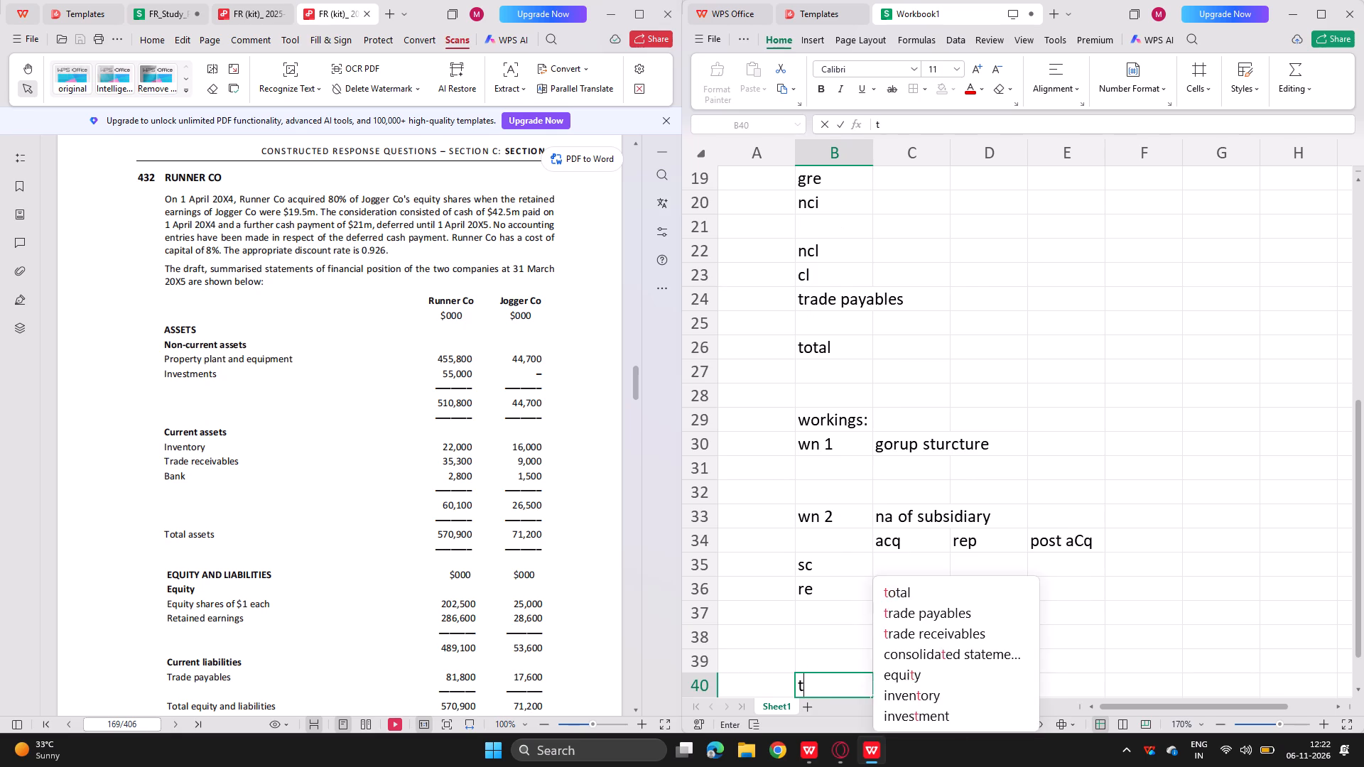
key(Return)
text(tota)
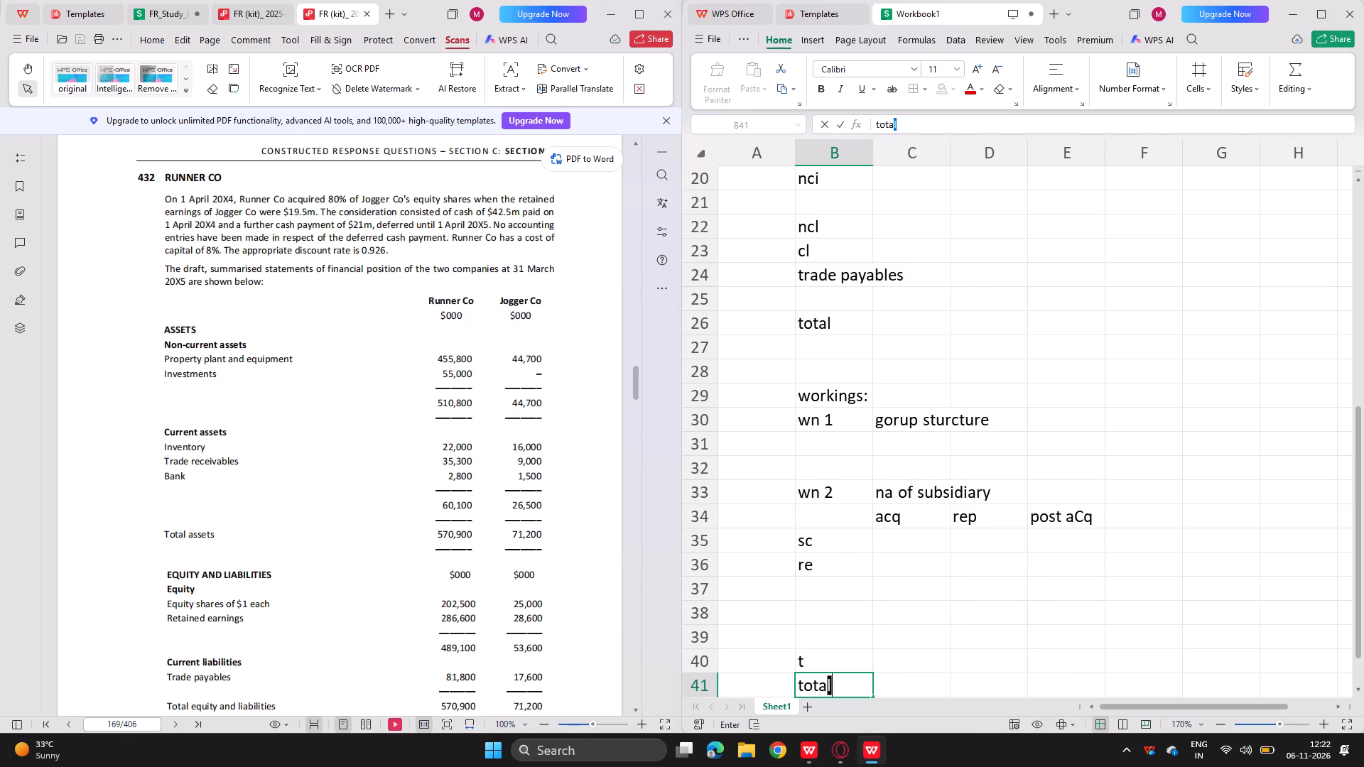
key(Return)
Label the third working "wn 3" in cell B42 with the title "goodwill" in C42.
text(wn 3)
key(Right)
text(goodwill)
key(Return)
Enter the goodwill row labels "coi" in B43, "nci at acq" in B46, "less na at acq" in B47 and "goodwill" in B48.
key(Left)
text(coi)
key(Return)
key(Return)
key(Return)
text(nci at acq)
key(Return)
text(less na at acxq)
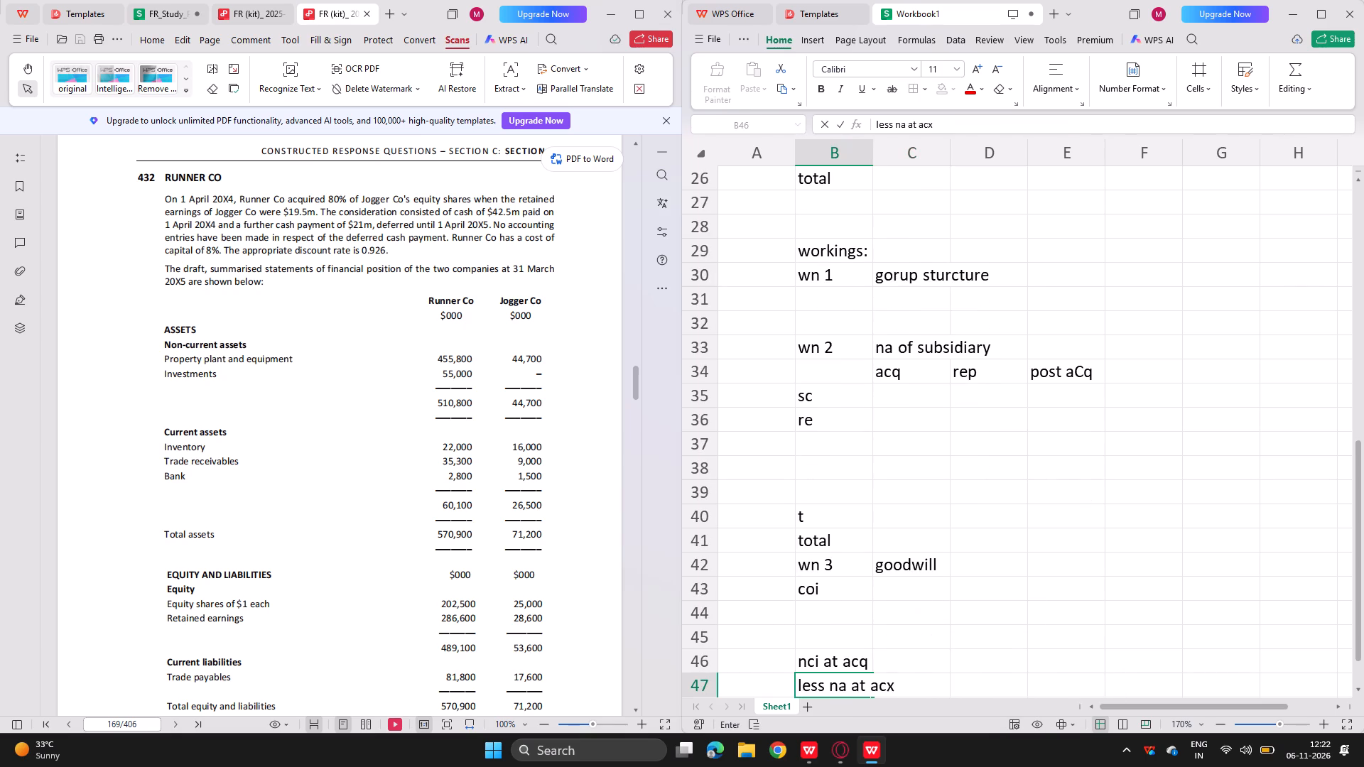
key(BackSpace)
key(BackSpace)
key(q)
key(Return)
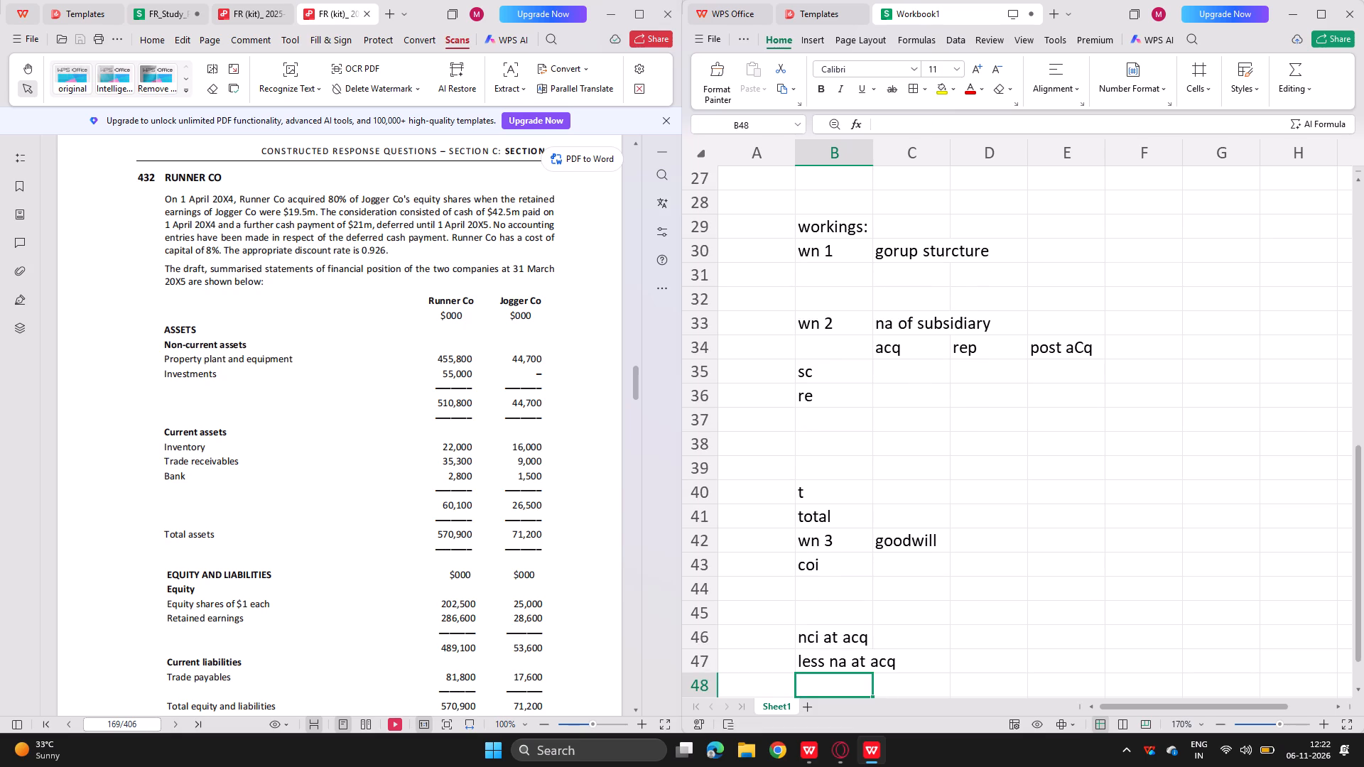
text(good)
key(Return)
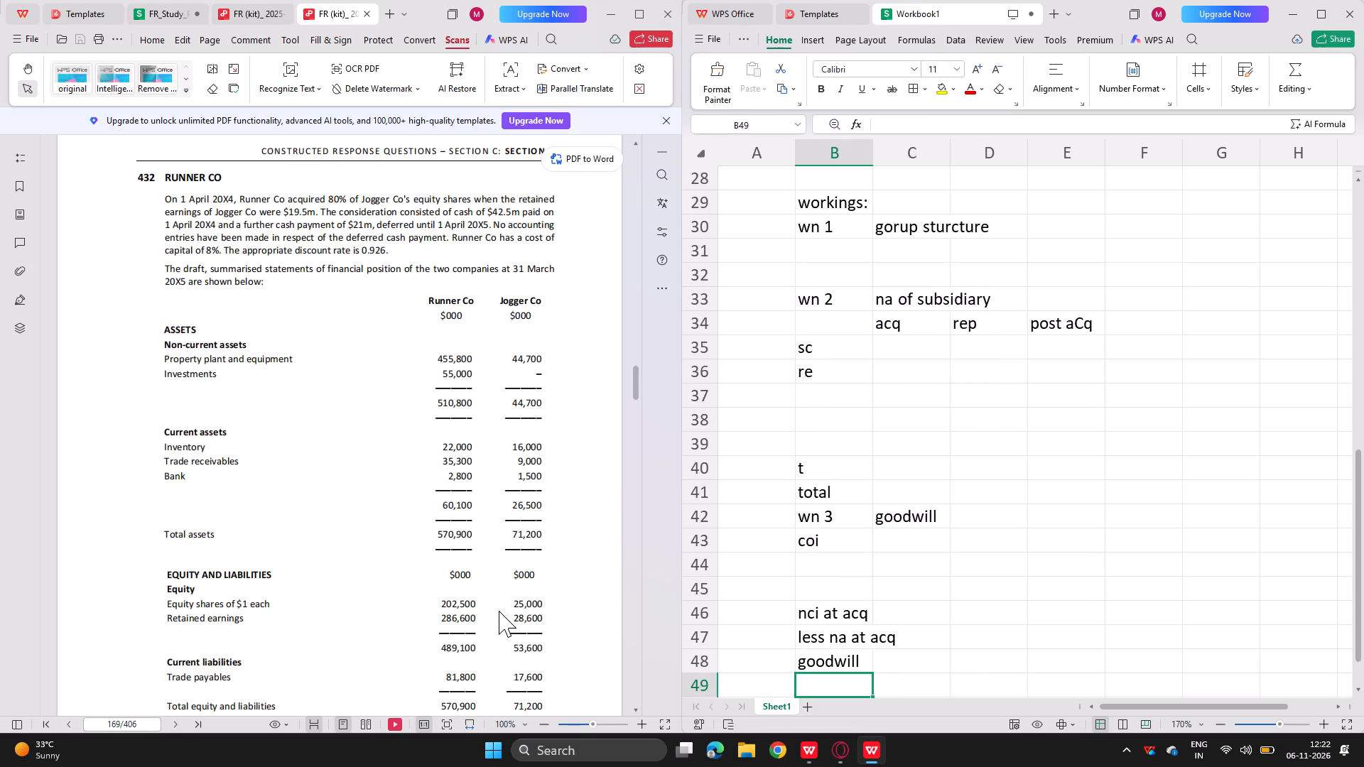
Read the Runner Co question's notes and requirements, and check the net assets and goodwill workings in the solution PDF.
scroll(499, 611, down, 2)
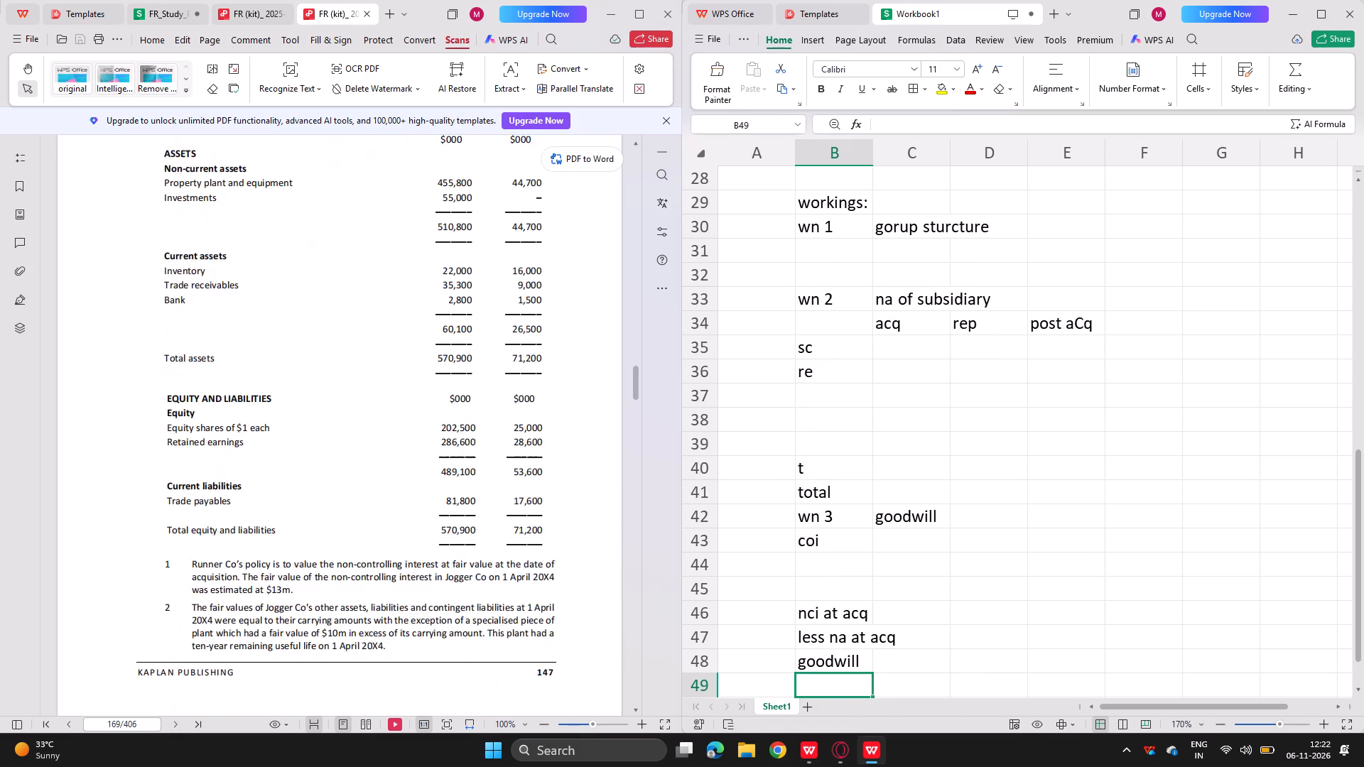
scroll(499, 611, down, 2)
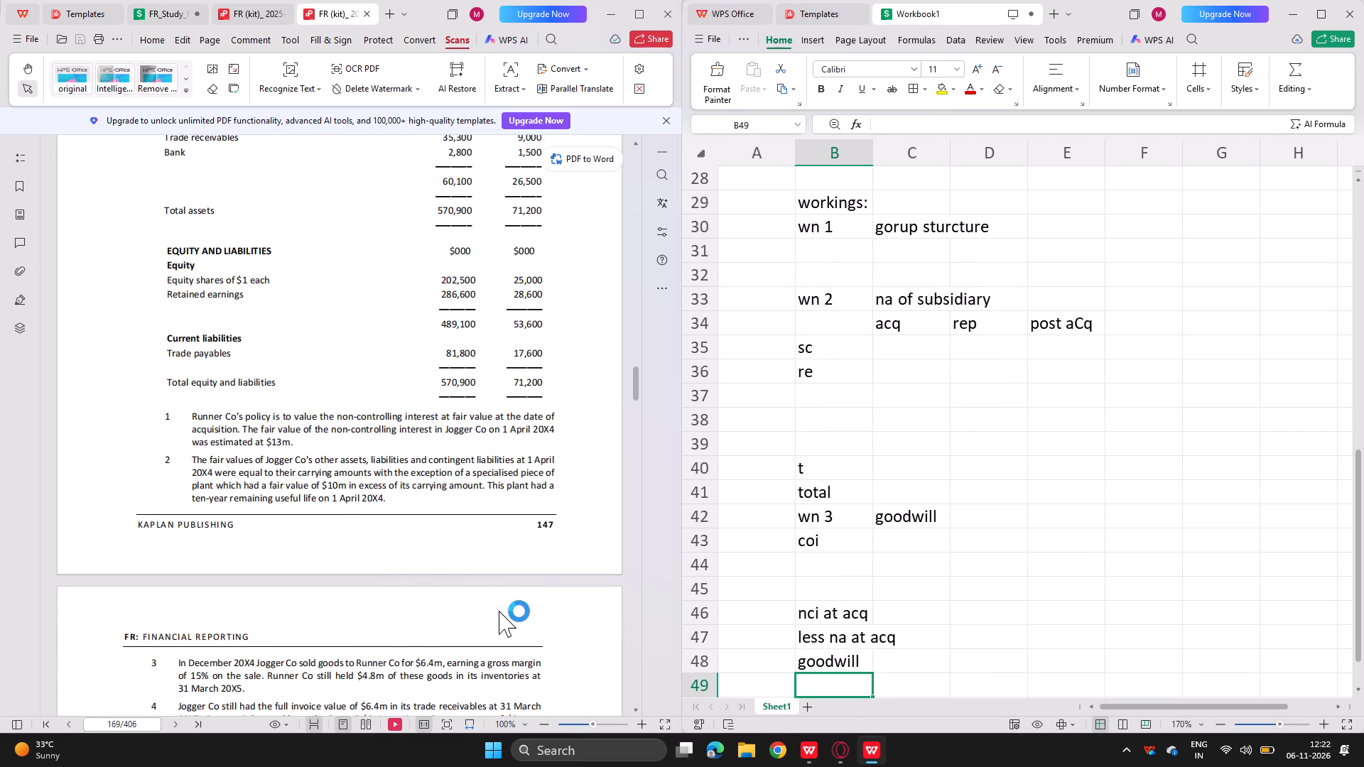
scroll(499, 611, down, 3)
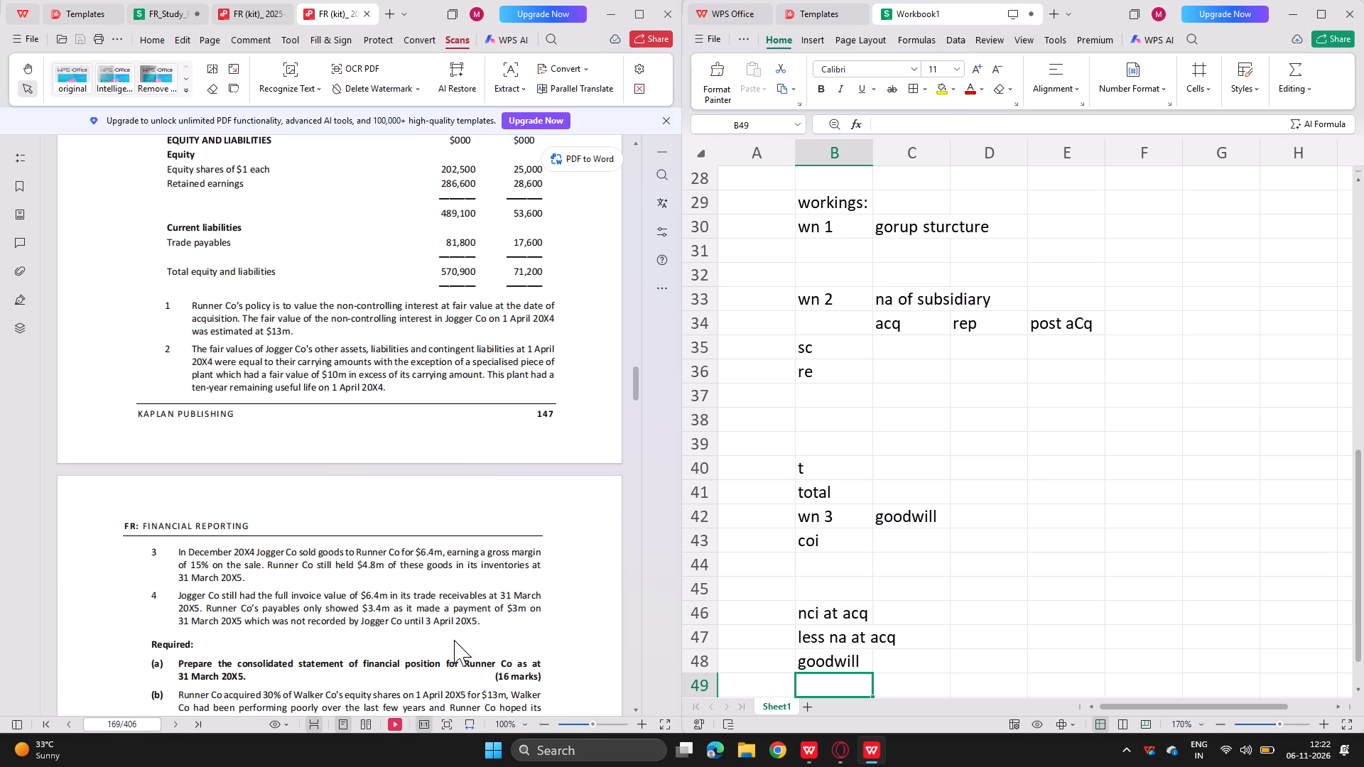
scroll(426, 654, left, 1)
click(232, 11)
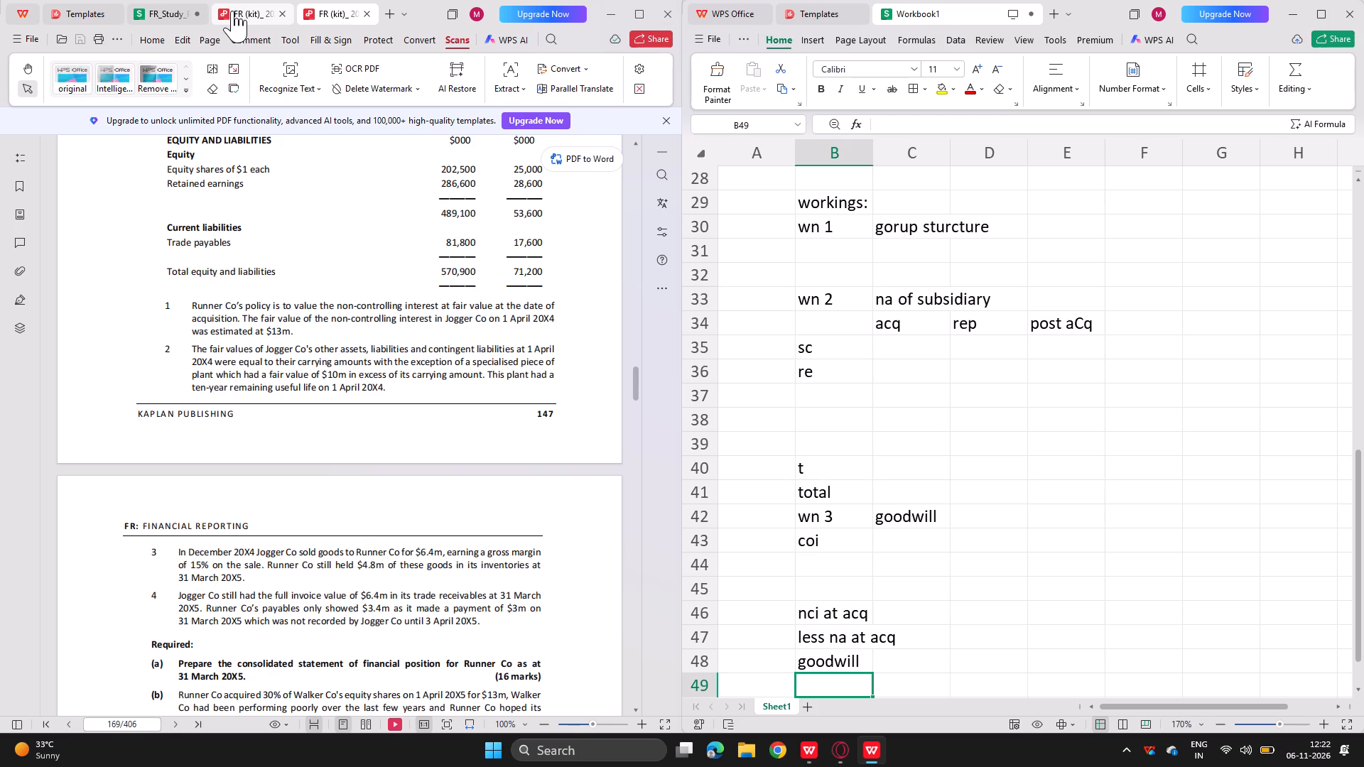
click(236, 12)
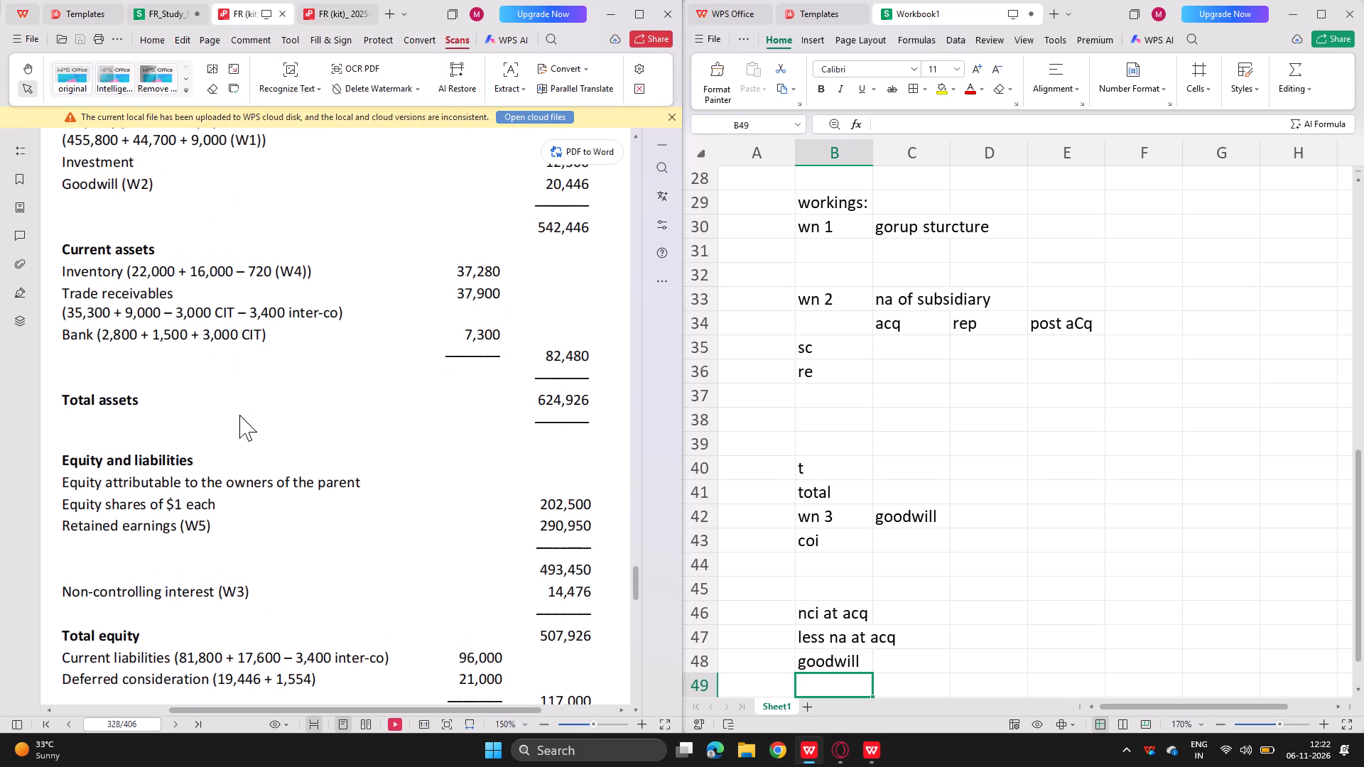
scroll(239, 415, down, 4)
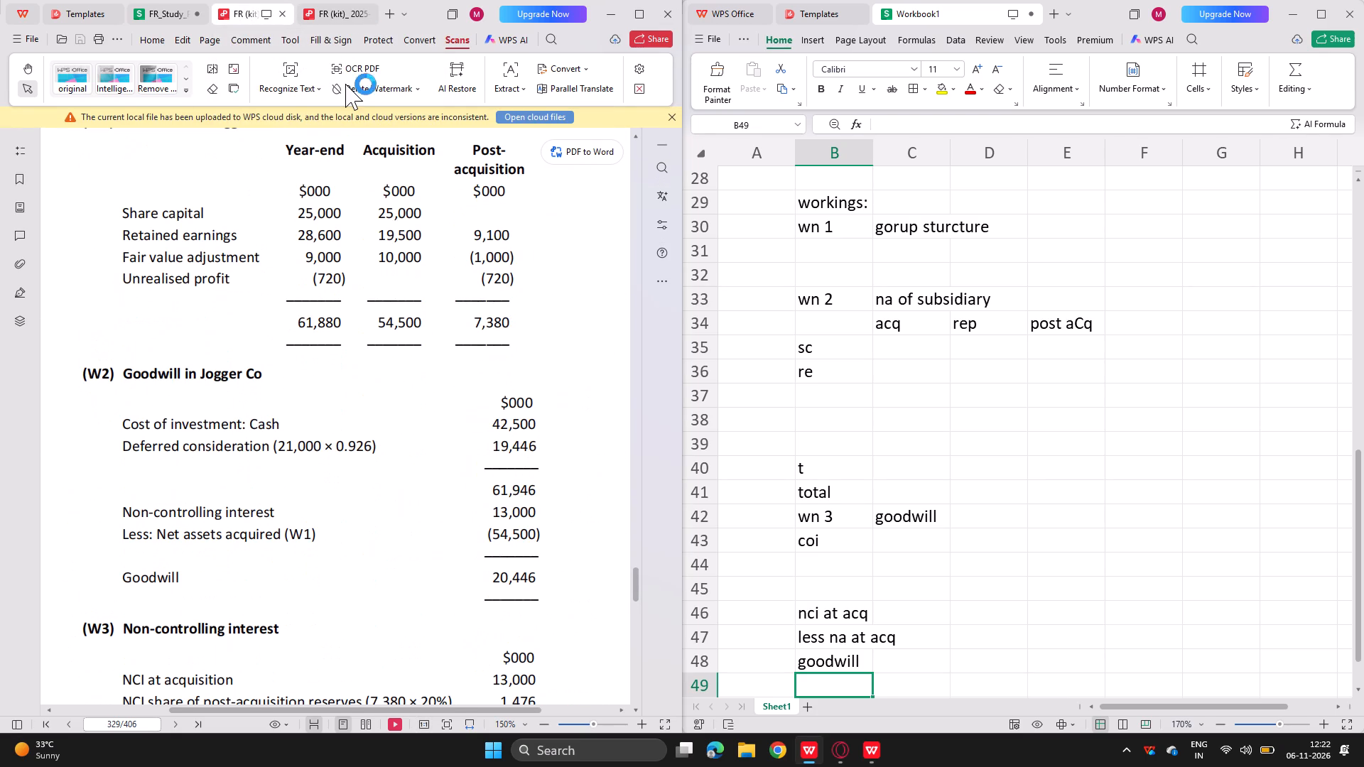
click(328, 0)
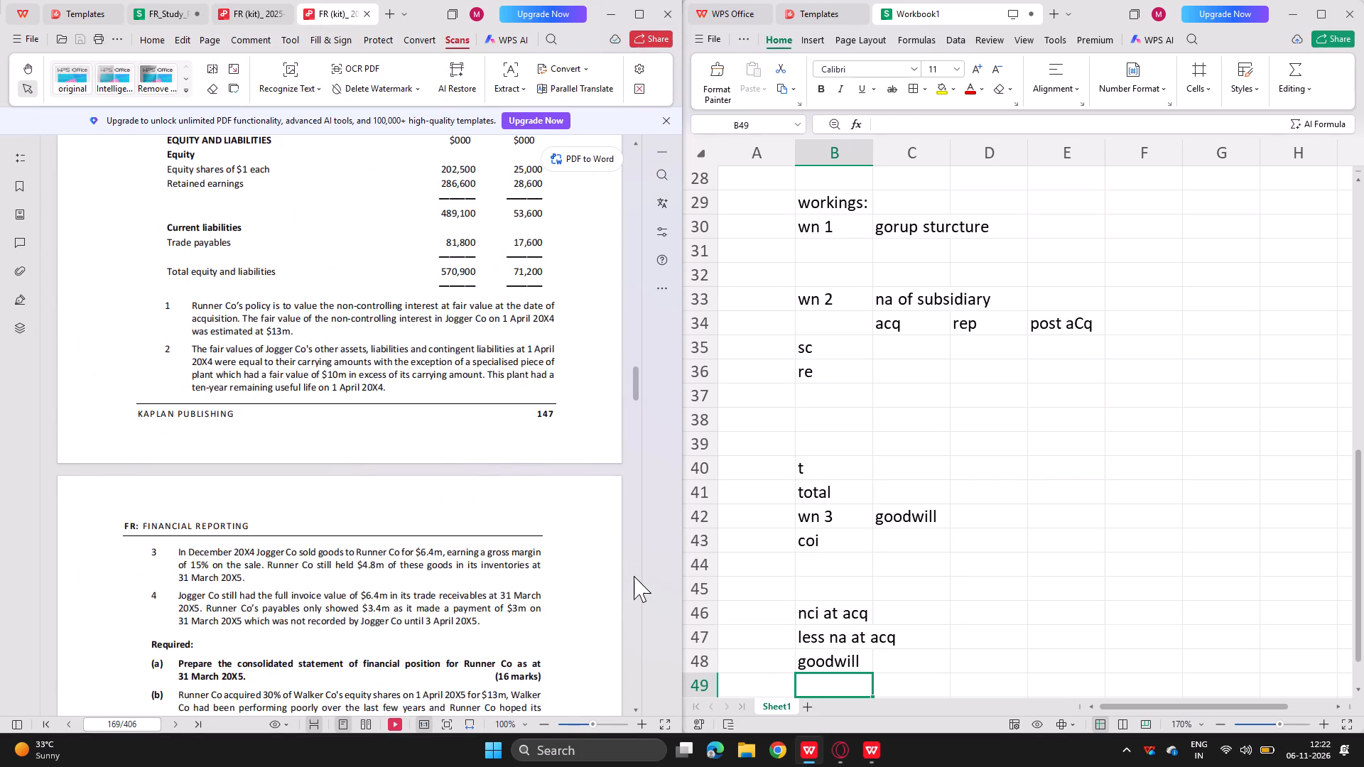
Label the fourth working "wn 4" in cell B49 with the title "nci" in C49.
key(Return)
key(Return)
click(963, 631)
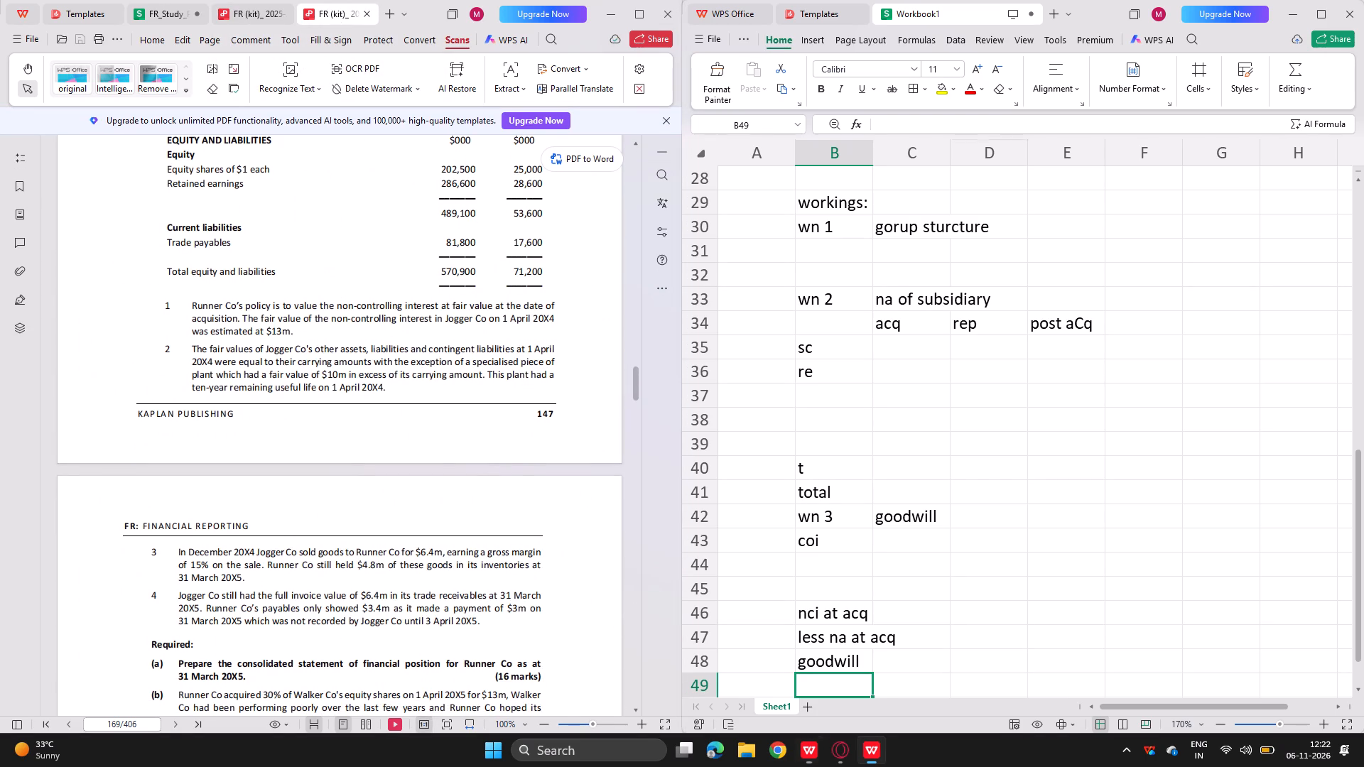
key(Down)
key(Left)
key(Left)
key(Down)
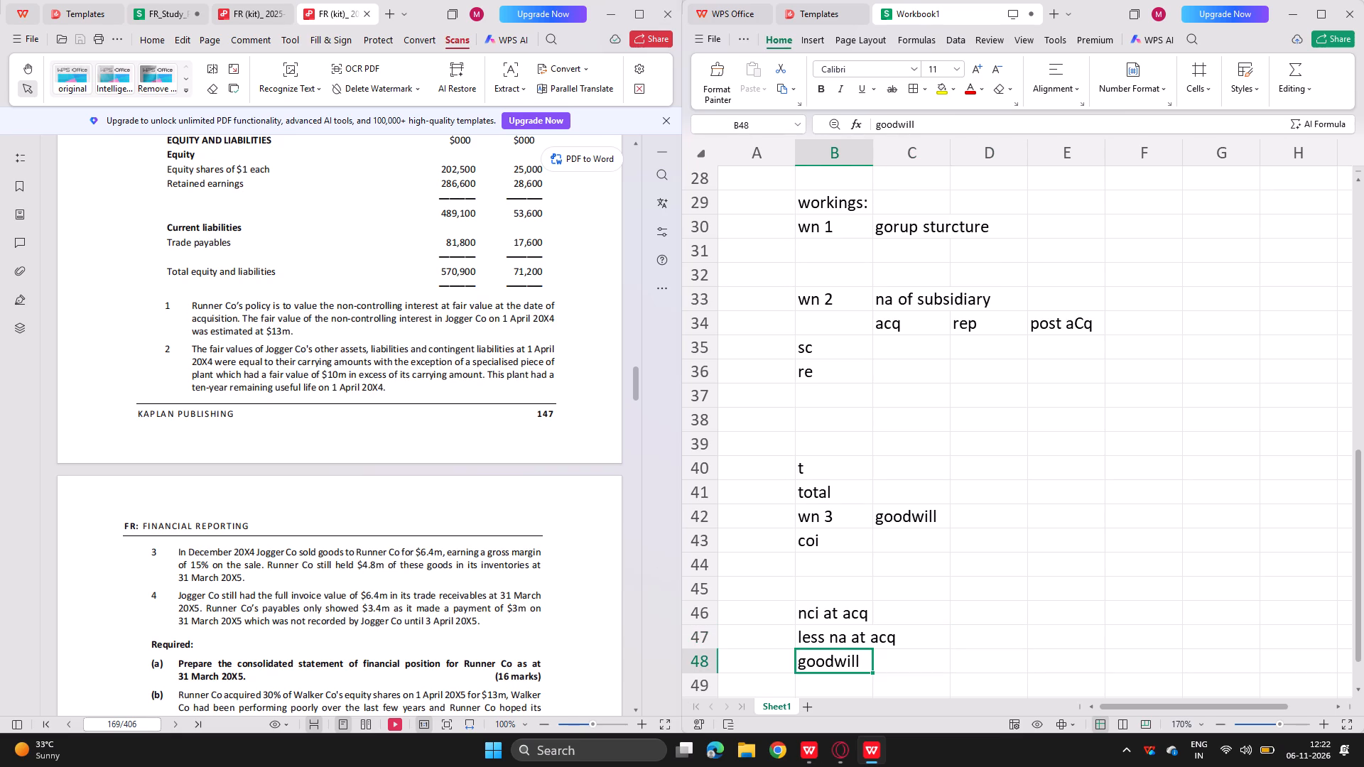
text(wn 4)
key(Right)
text(nci)
key(Return)
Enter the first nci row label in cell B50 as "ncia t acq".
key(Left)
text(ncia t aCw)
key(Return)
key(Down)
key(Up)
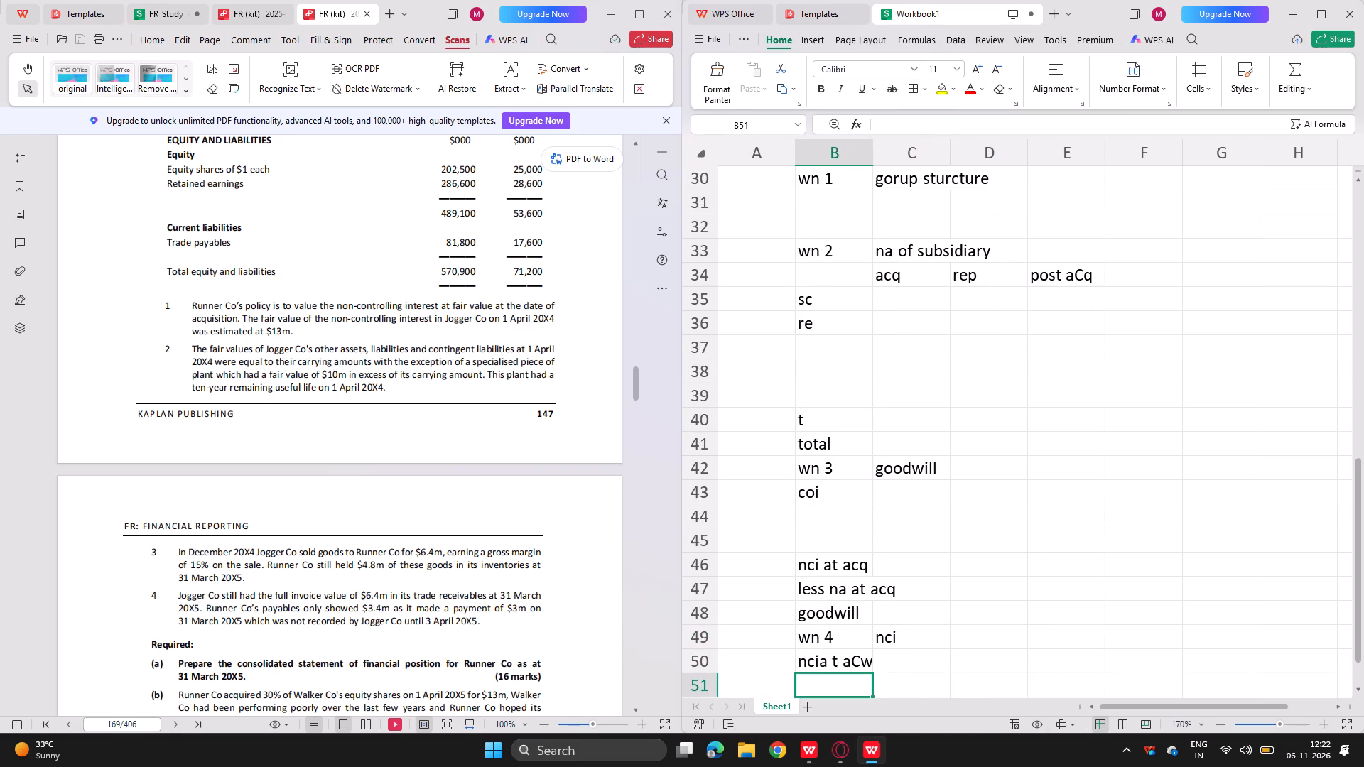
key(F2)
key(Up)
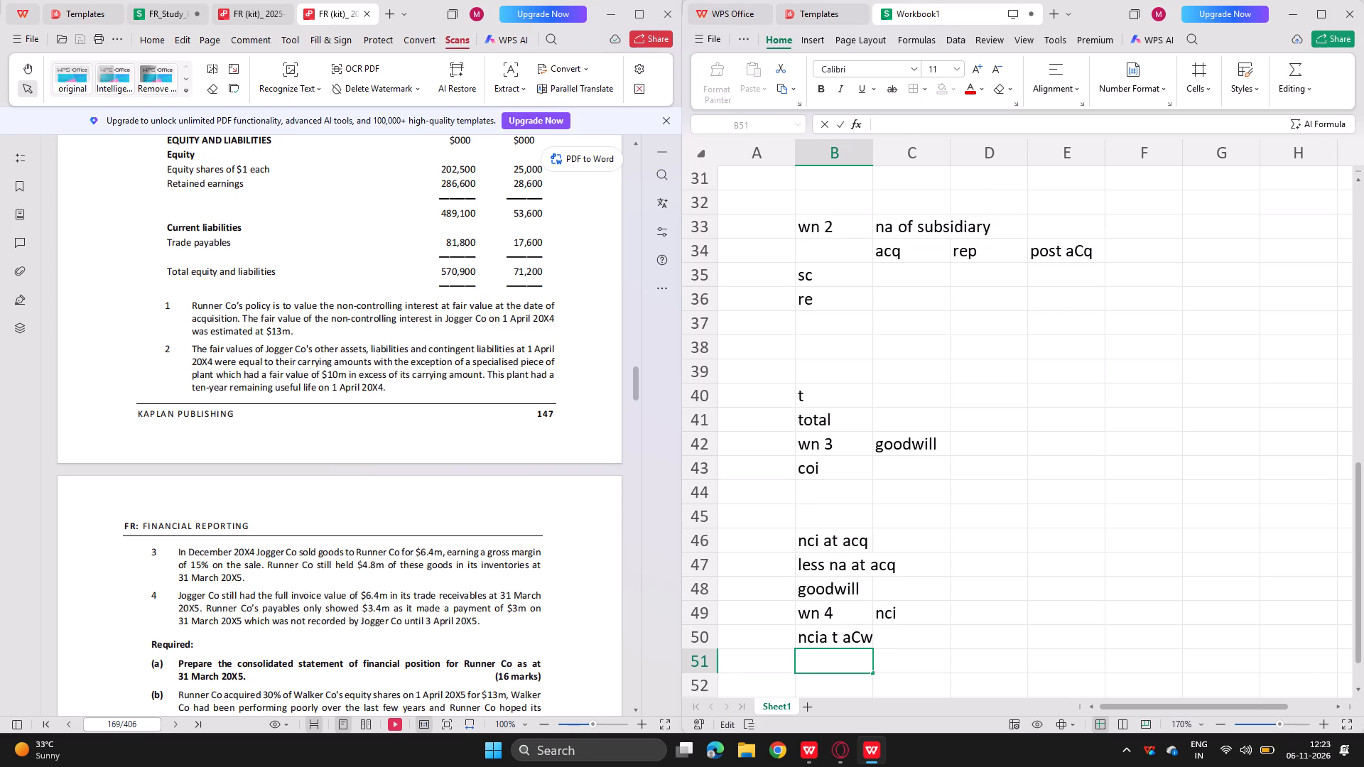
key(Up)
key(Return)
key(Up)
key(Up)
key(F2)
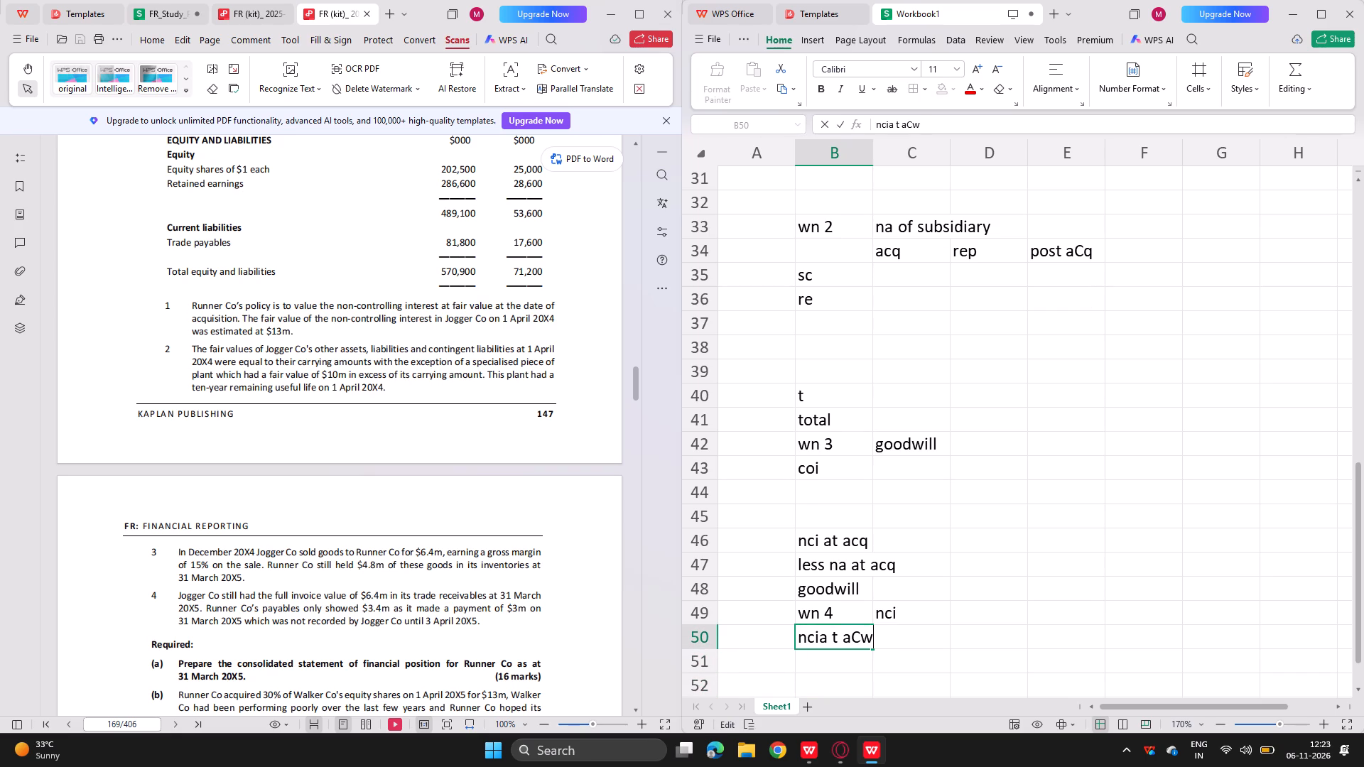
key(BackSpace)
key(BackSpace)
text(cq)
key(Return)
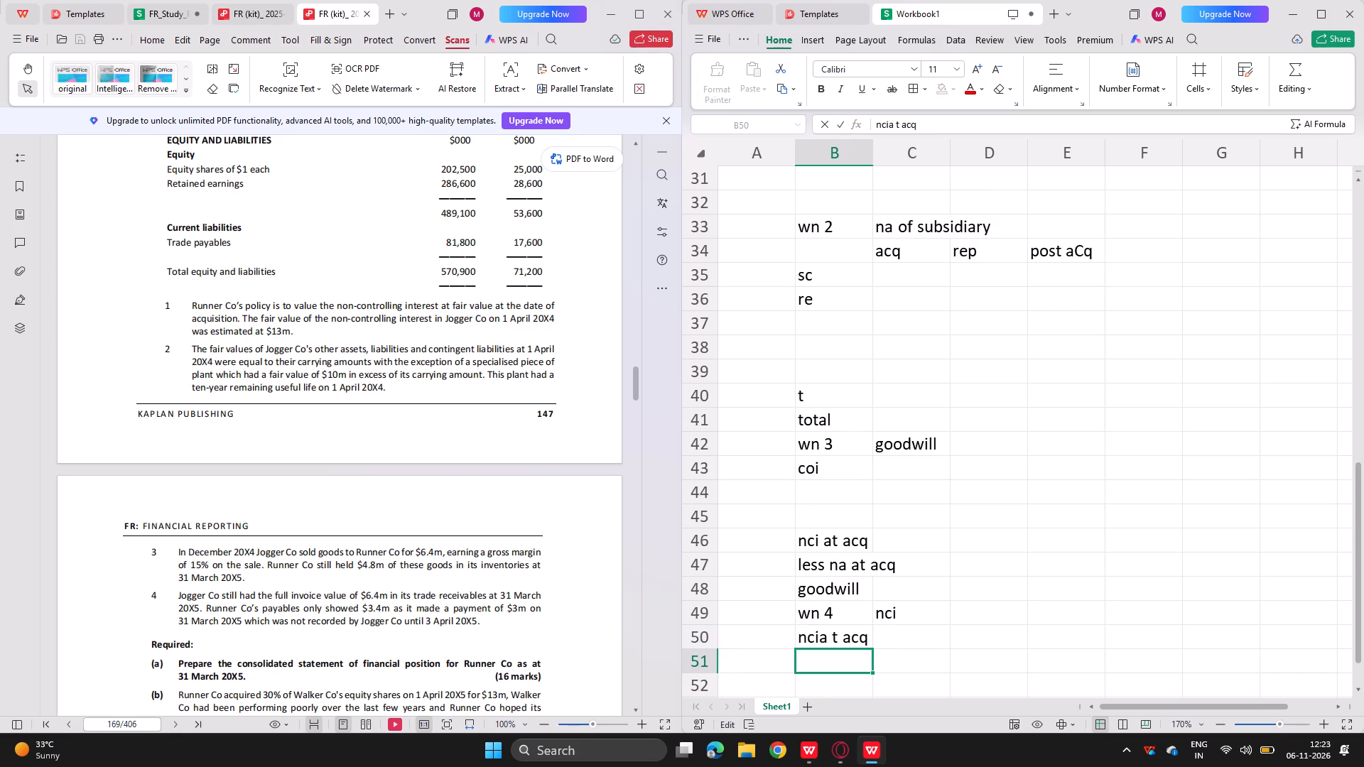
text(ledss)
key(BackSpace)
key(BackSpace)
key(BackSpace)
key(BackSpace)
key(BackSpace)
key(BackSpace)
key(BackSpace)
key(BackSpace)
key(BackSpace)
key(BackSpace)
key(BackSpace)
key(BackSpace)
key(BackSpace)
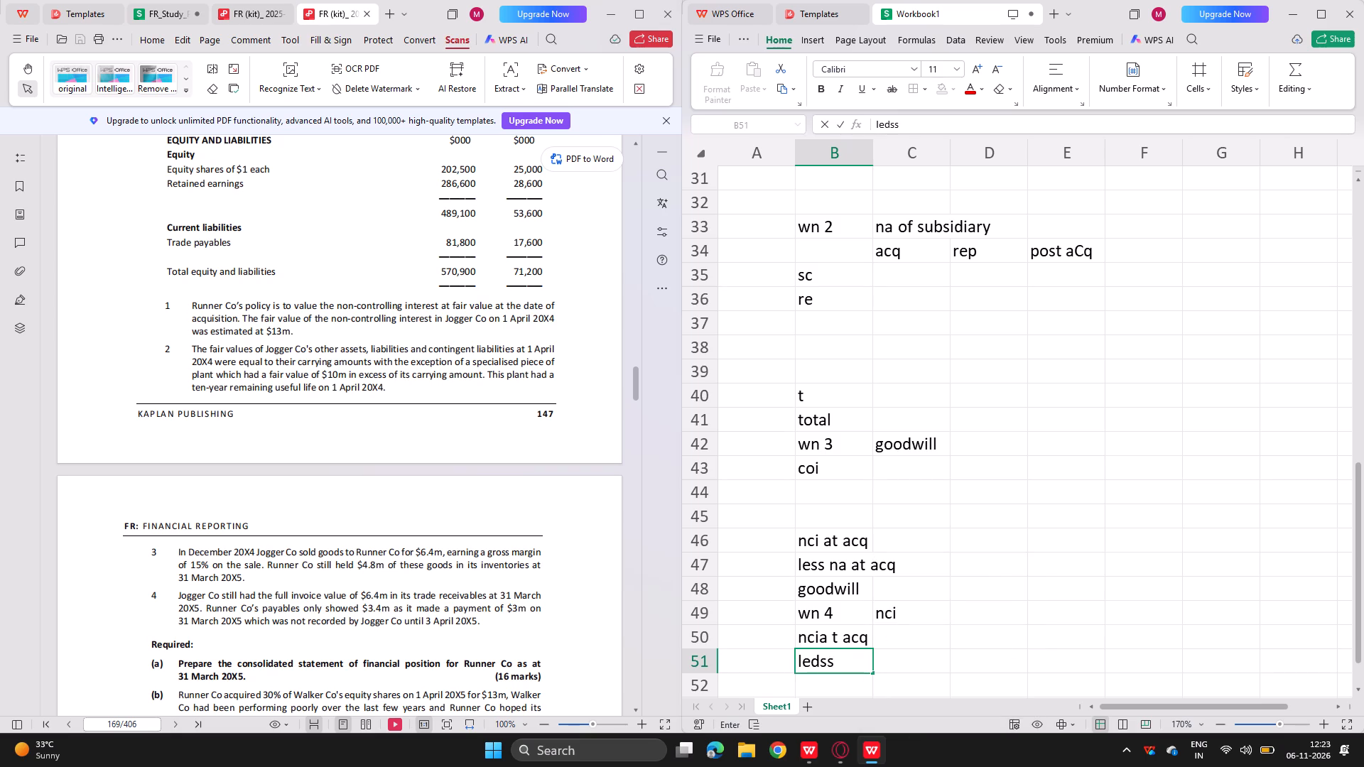
Replace the first nci row label in cell B50 with "nci at acq".
key(Up)
key(BackSpace)
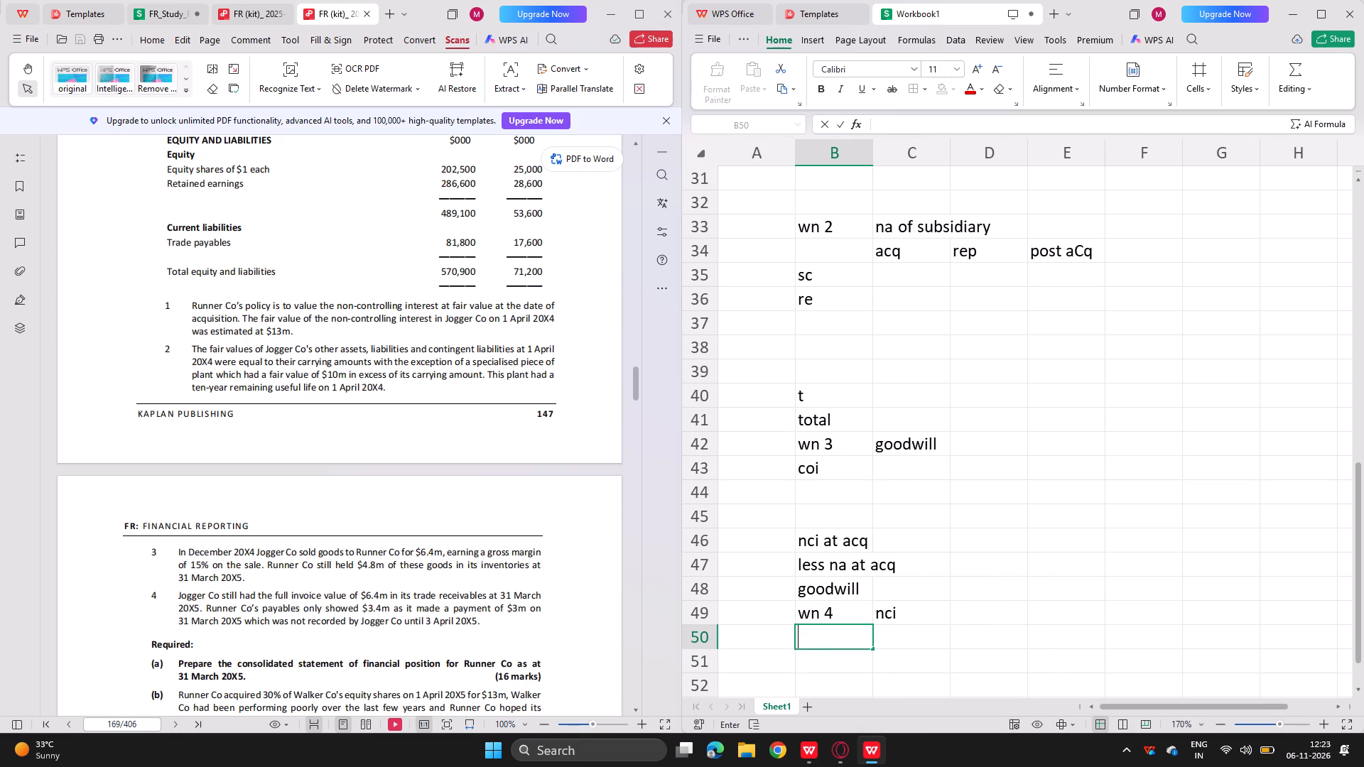
text(nci at)
key(space)
key(Return)
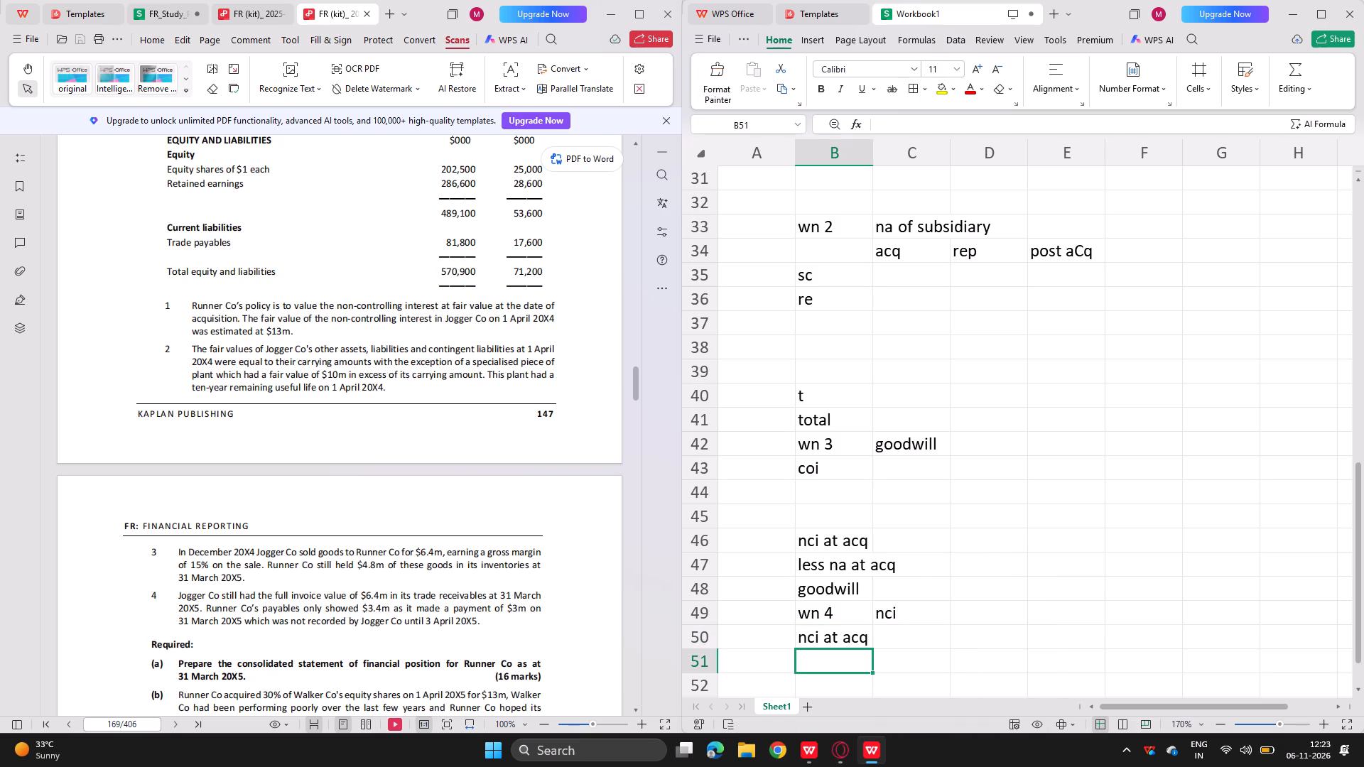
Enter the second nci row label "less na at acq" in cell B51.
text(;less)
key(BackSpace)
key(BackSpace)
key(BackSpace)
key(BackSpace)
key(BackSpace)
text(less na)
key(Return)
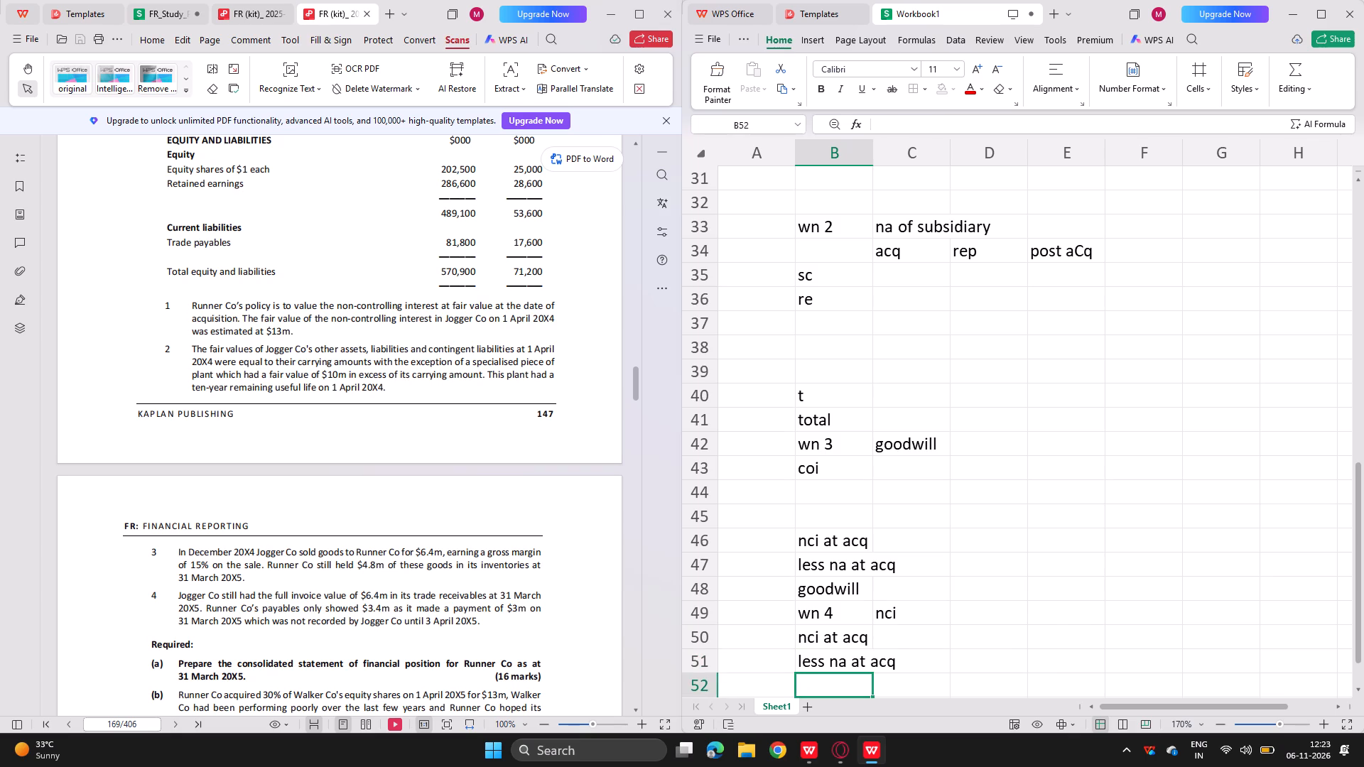
Replace the second nci row label in cell B51 with "post acq *".
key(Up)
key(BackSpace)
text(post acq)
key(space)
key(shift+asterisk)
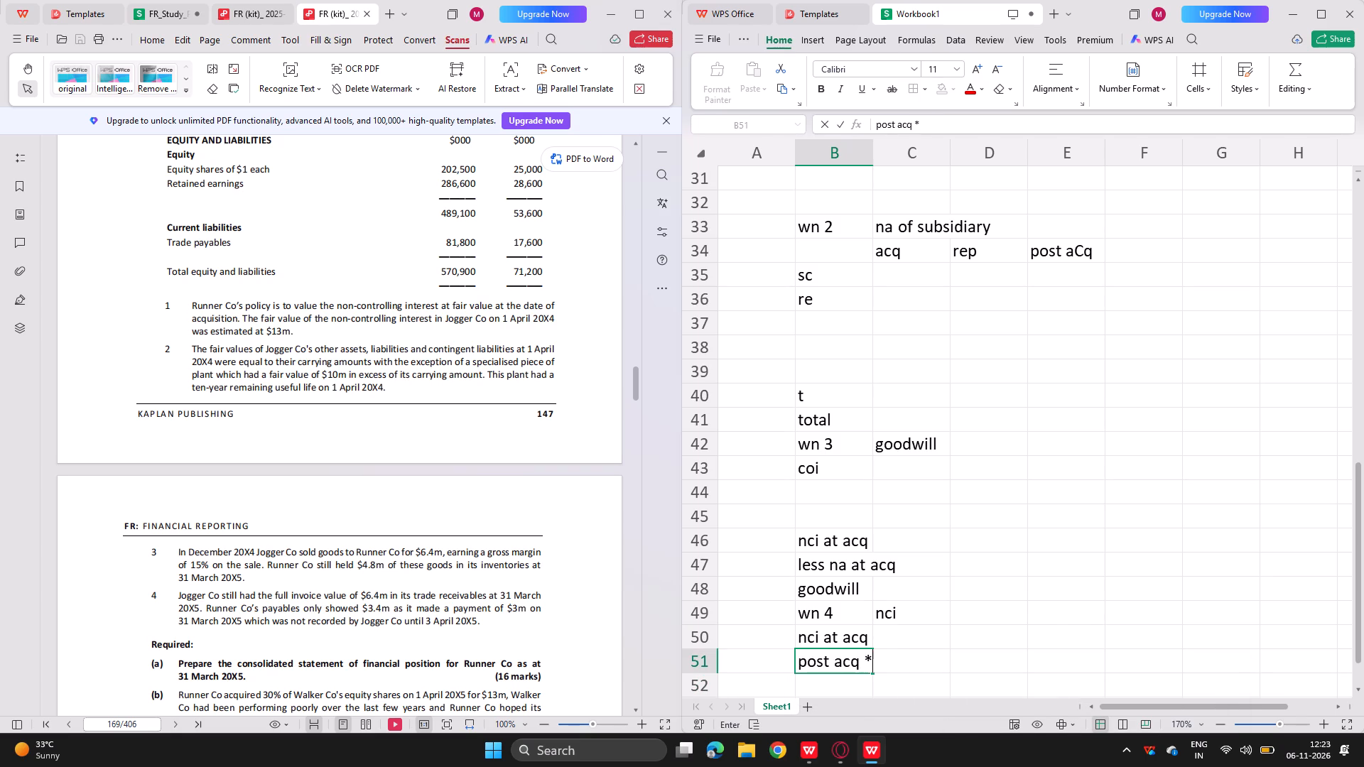
Complete the label in cell B51 as "post acq *nci %" and enter "nci at rep" in cell B52.
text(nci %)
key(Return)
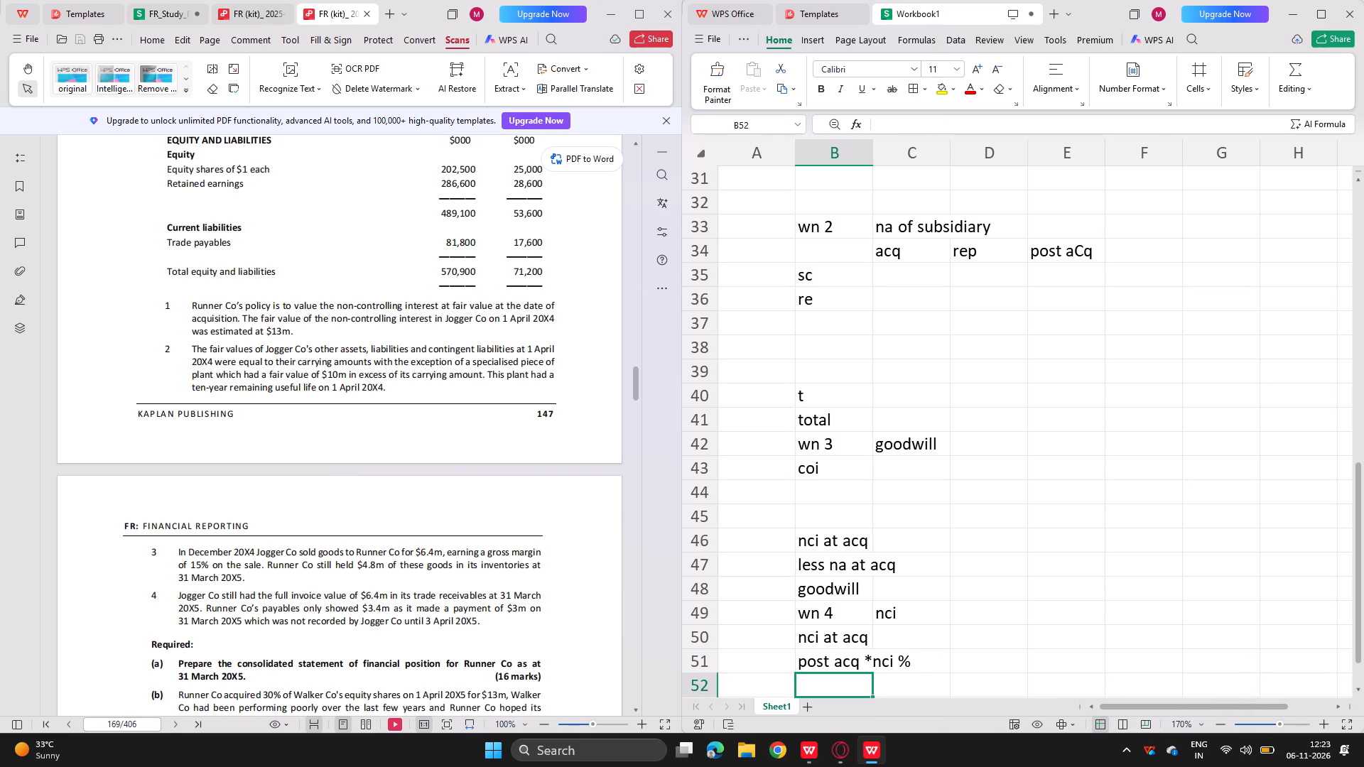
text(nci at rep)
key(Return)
Add the next working's heading in row 54, with "wn 5" in B54 and "gre" in C54.
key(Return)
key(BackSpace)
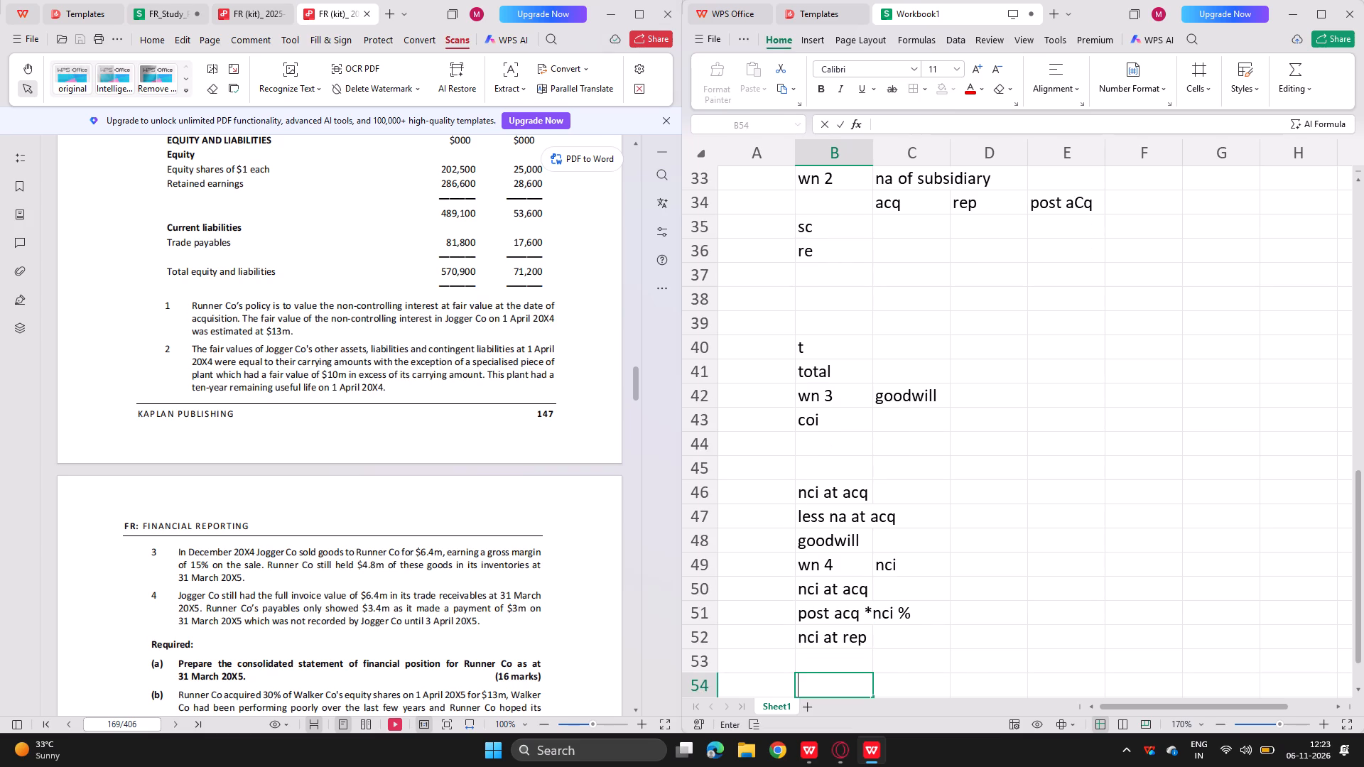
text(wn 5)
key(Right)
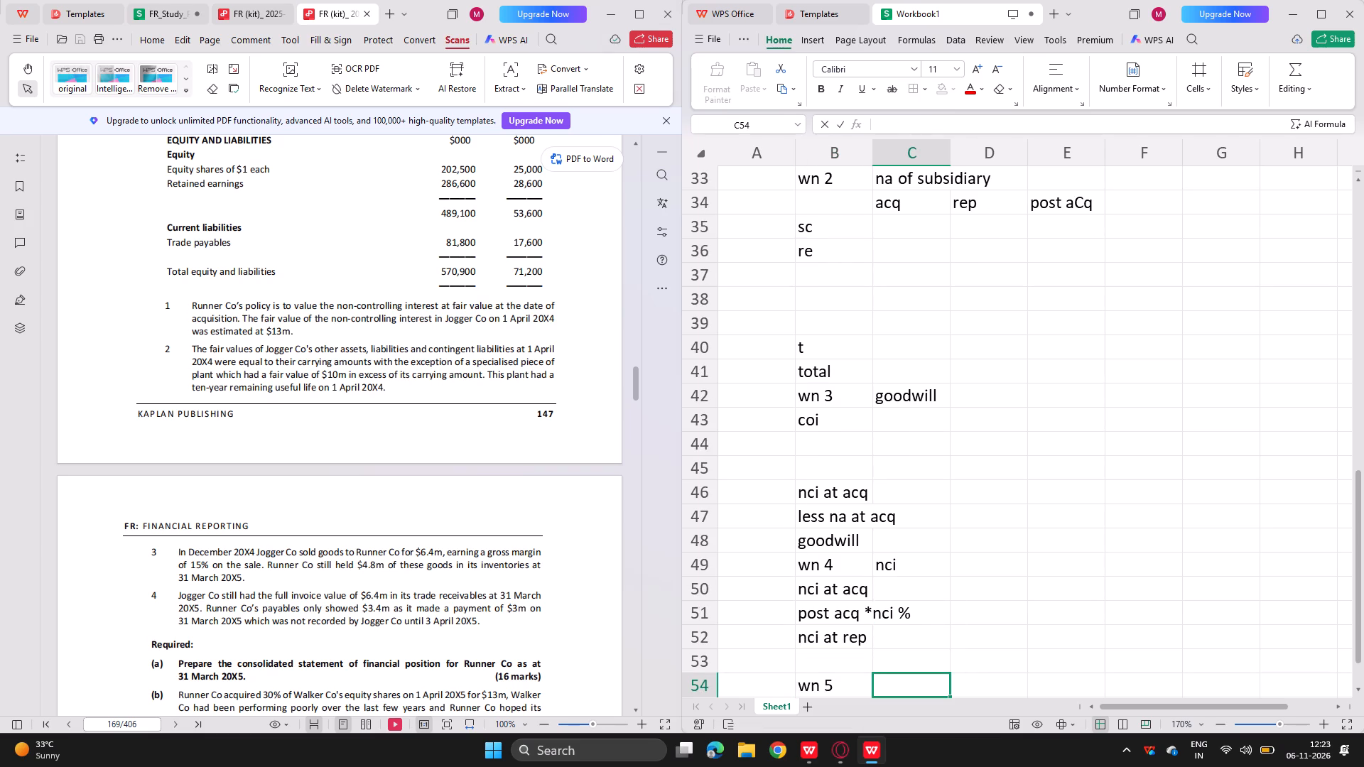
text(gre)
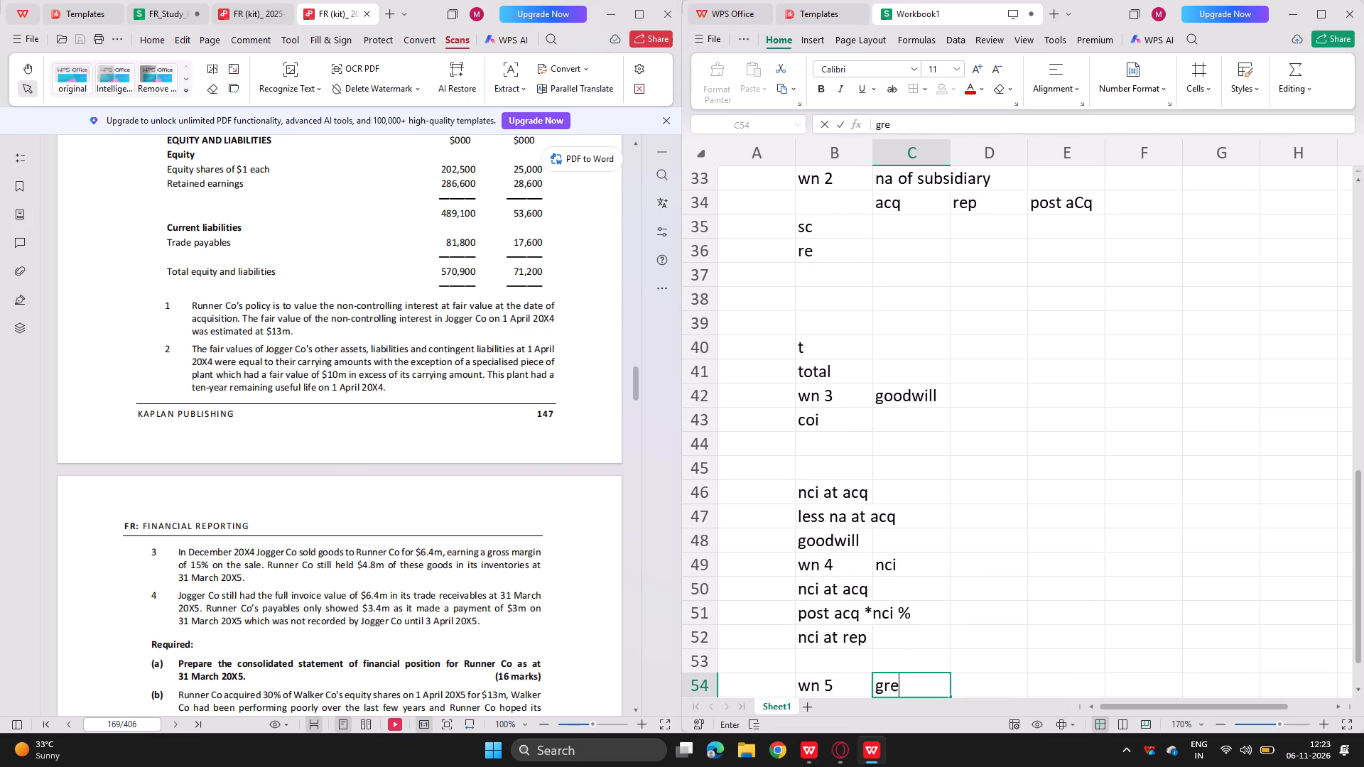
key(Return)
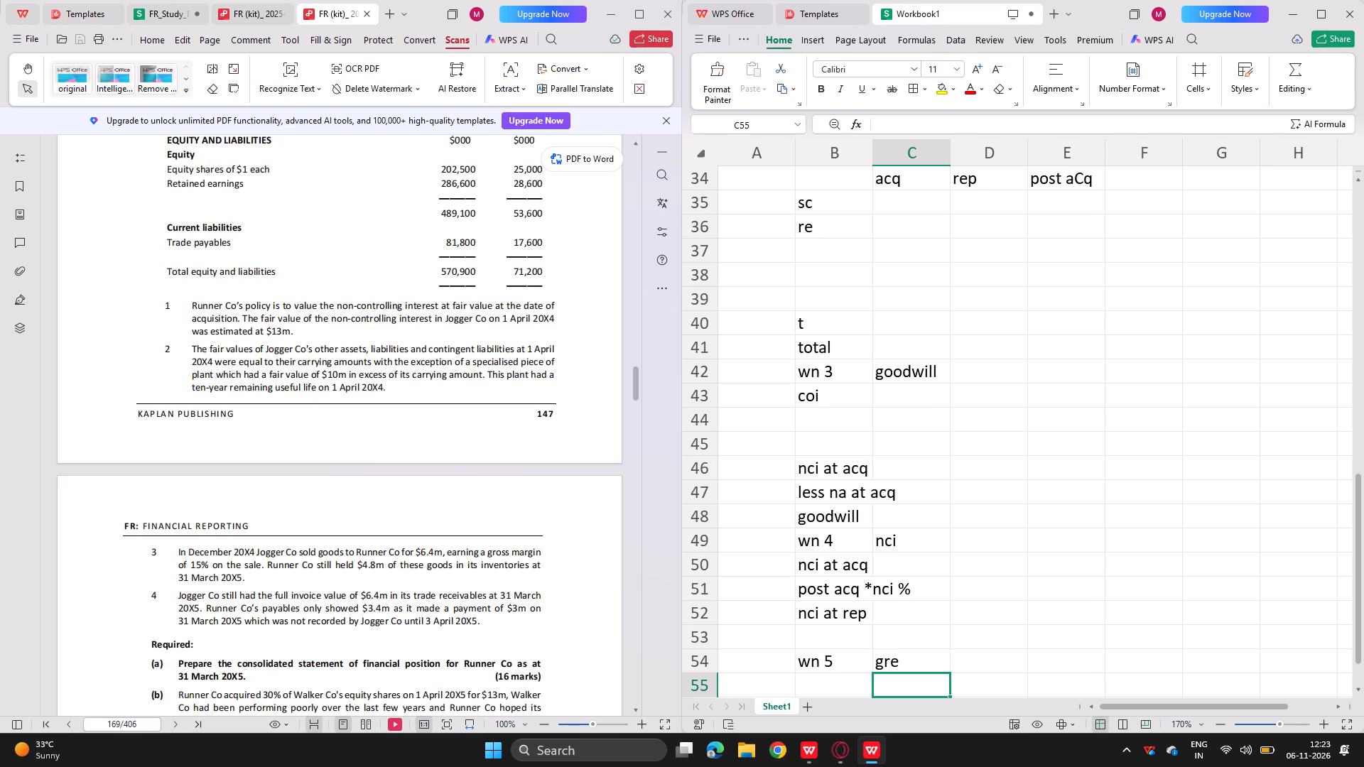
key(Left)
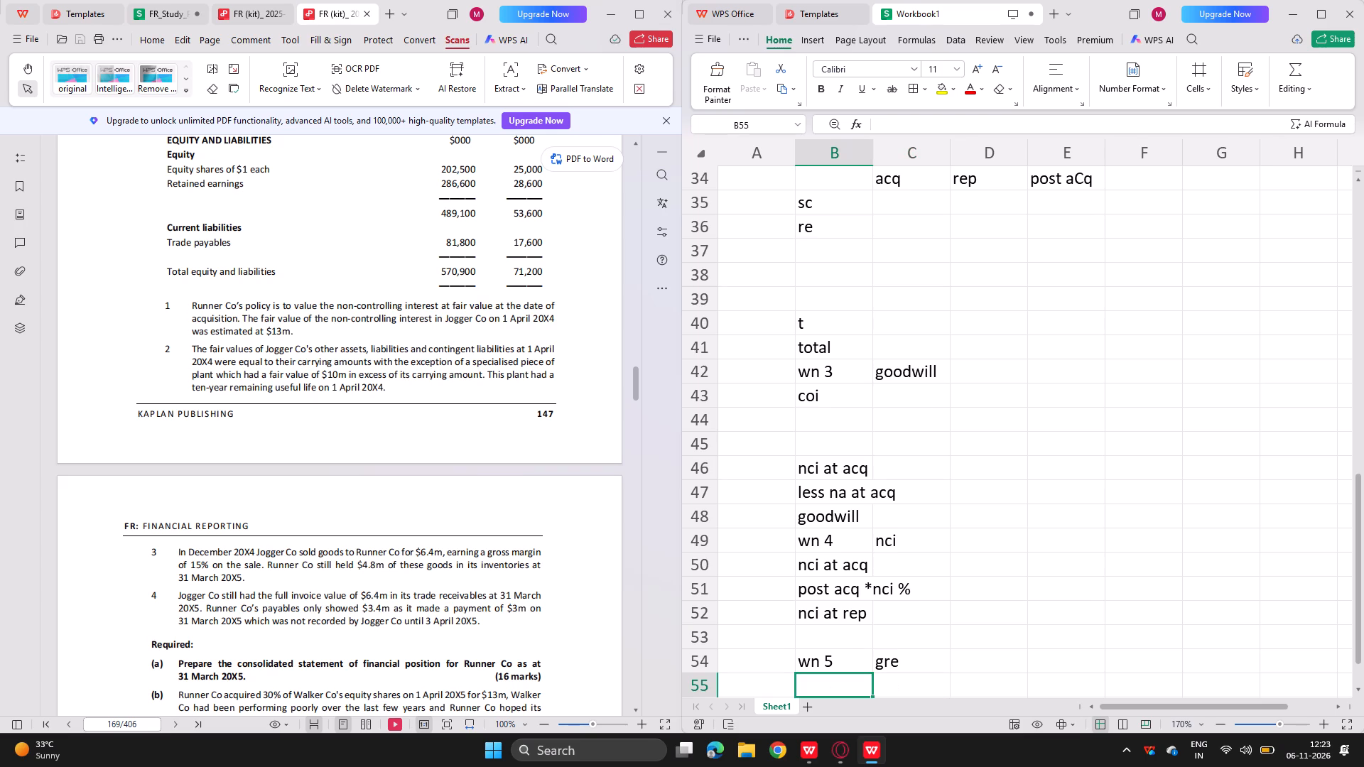
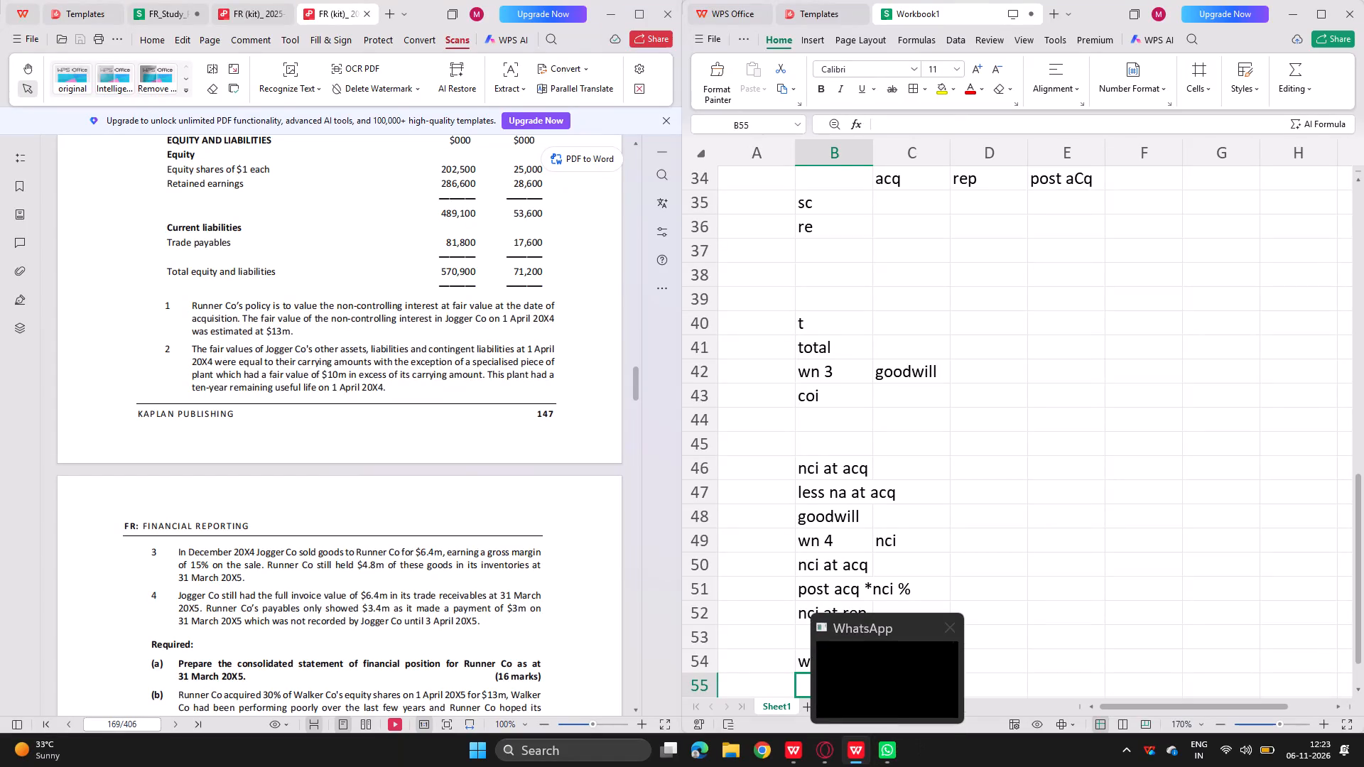
Close the WhatsApp window from its taskbar preview.
click(950, 631)
Search the computer for "kuro" and launch the Kuro app.
click(597, 741)
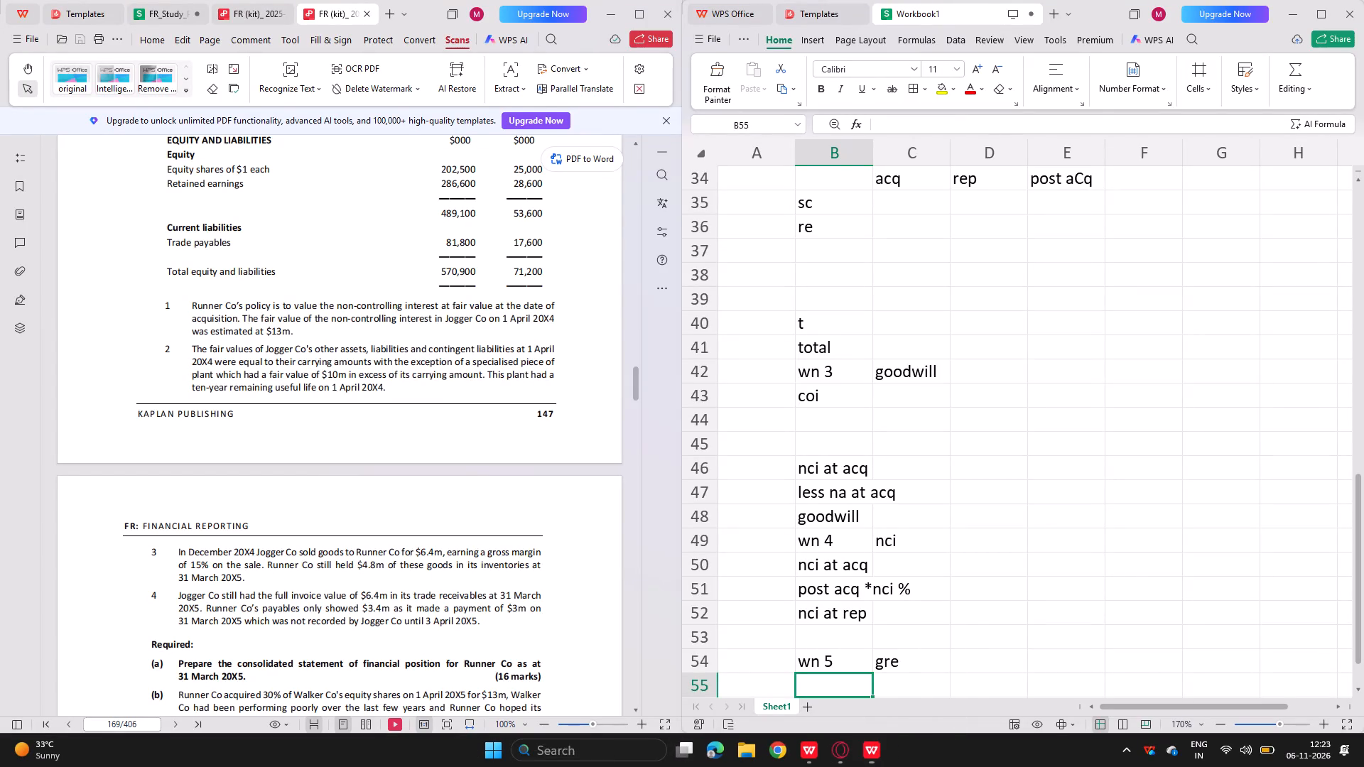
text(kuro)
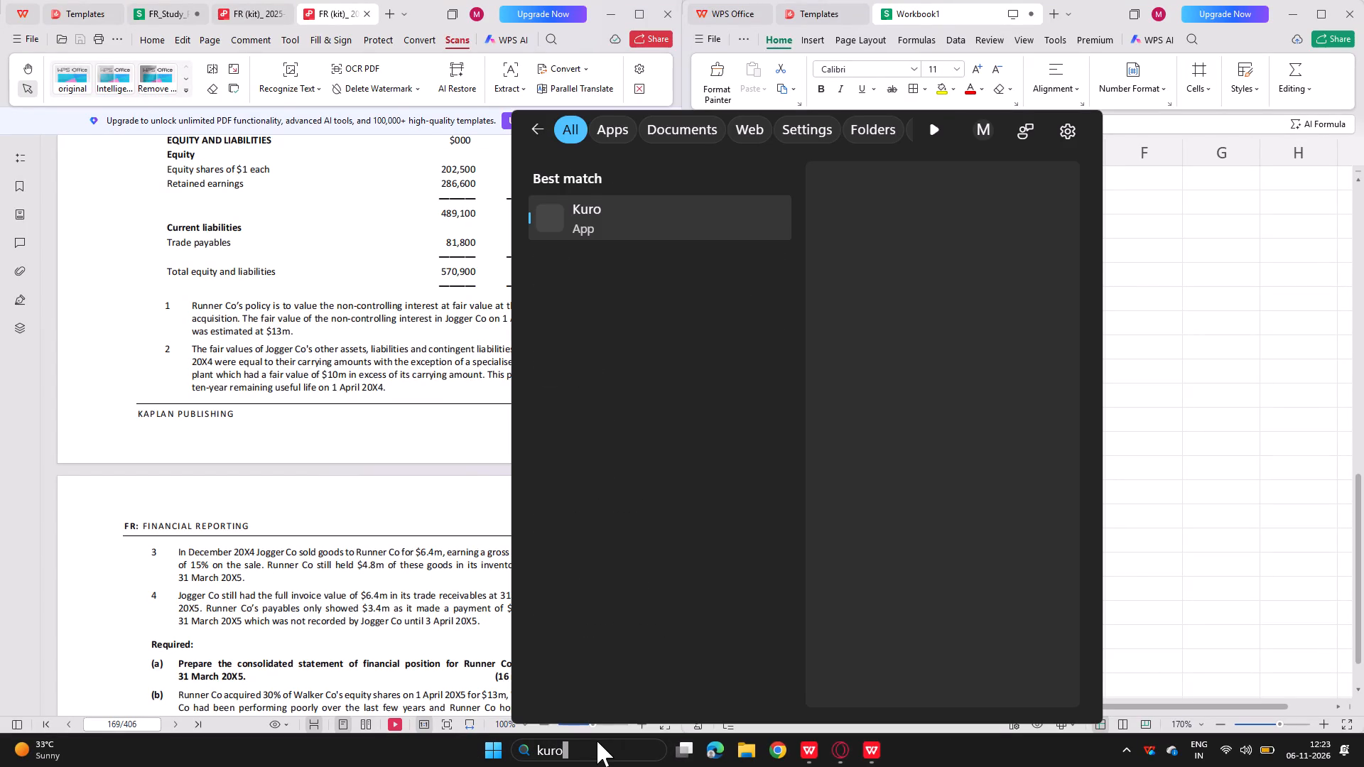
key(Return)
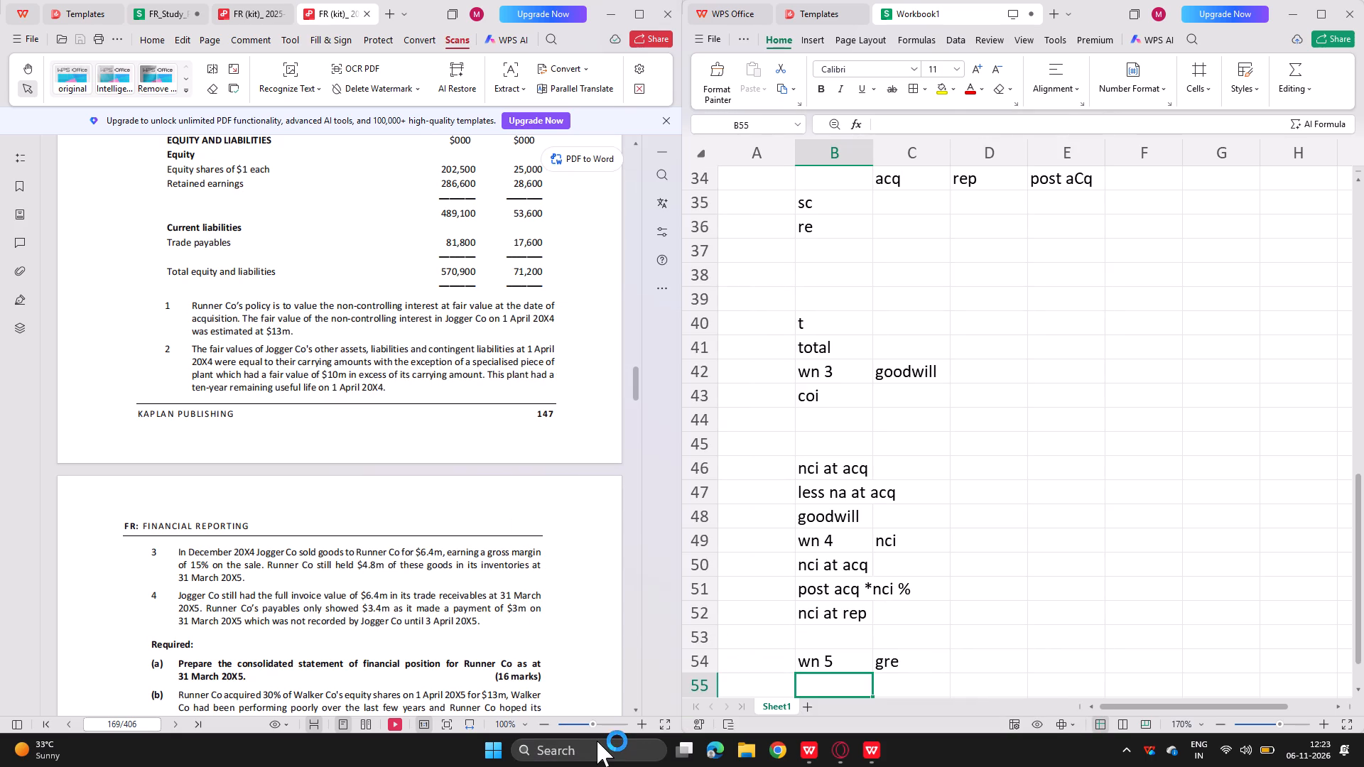
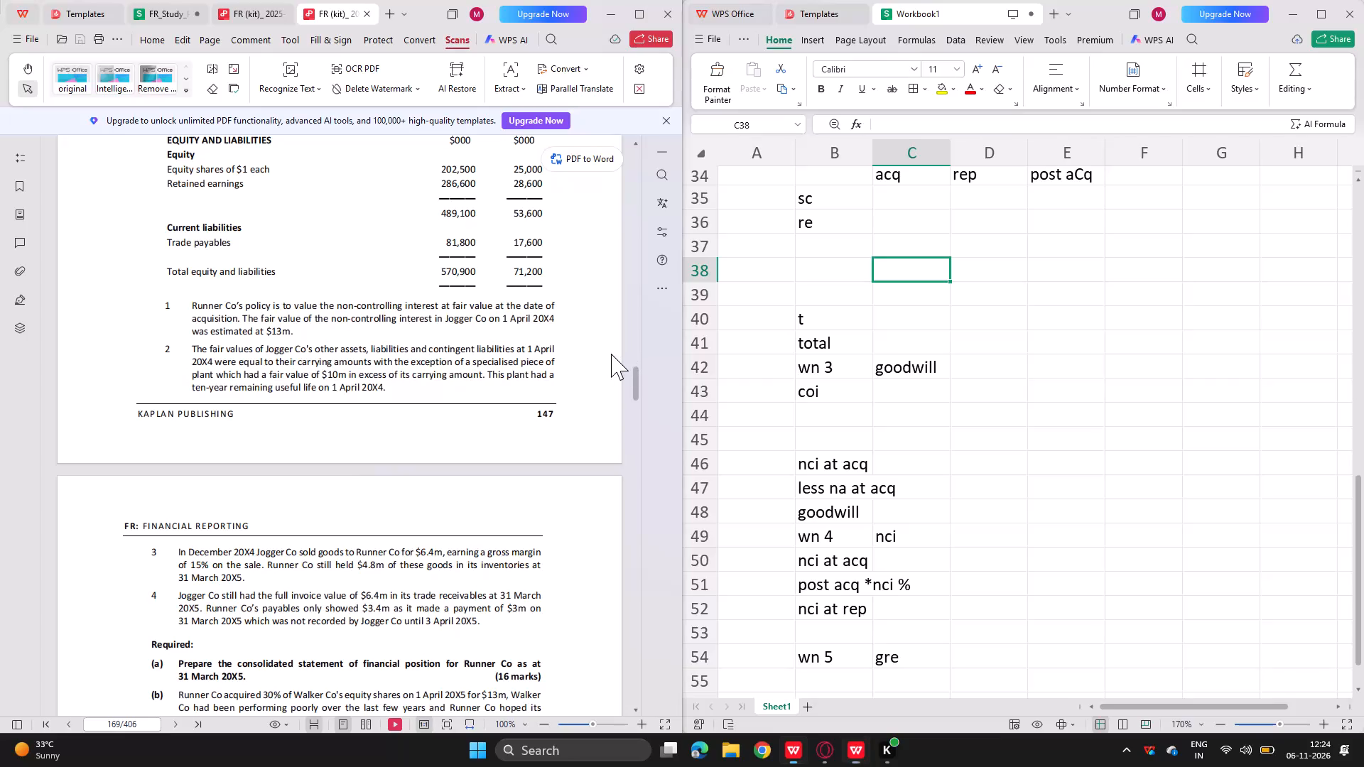
Add the wn 5 gre row labels "parents re" in B55 and "post acq * p%" in B56.
scroll(909, 620, down, 2)
click(827, 629)
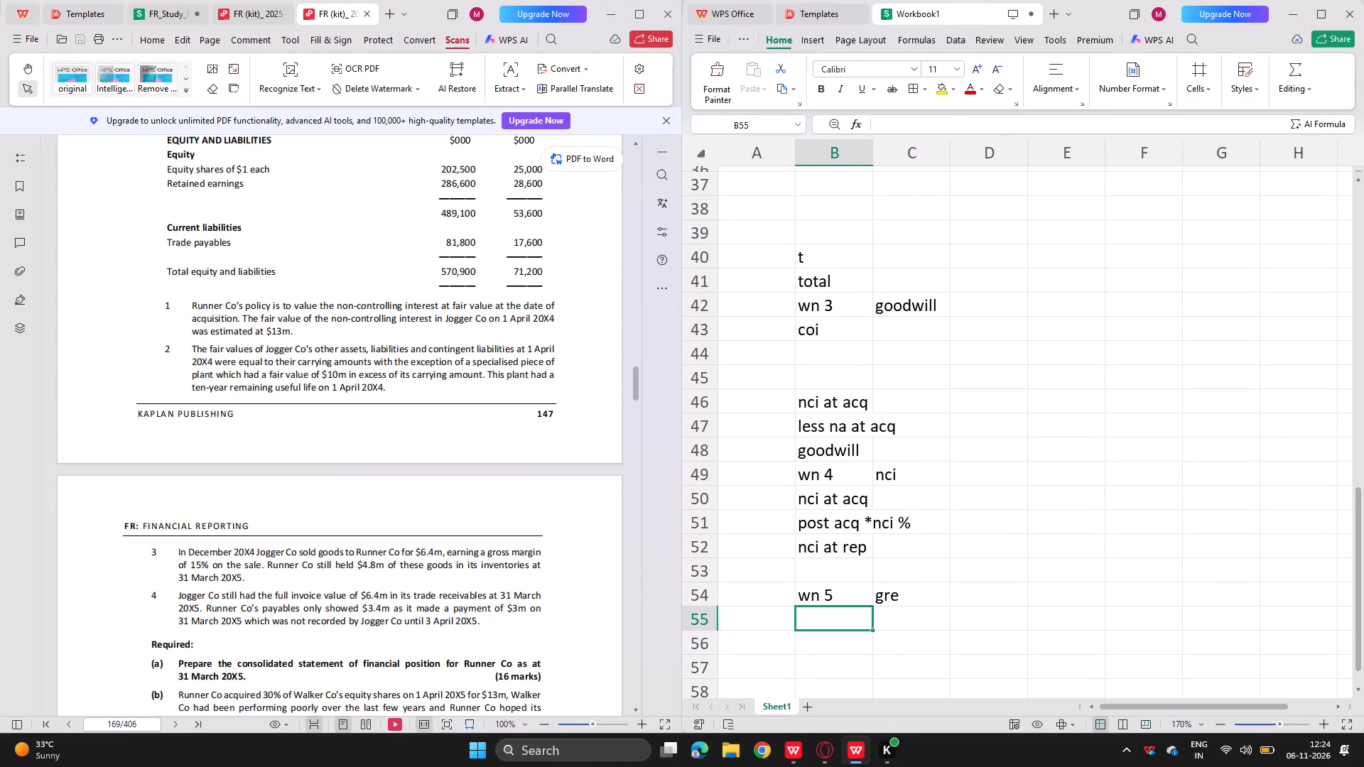
text(parentd r)
key(BackSpace)
key(BackSpace)
key(BackSpace)
text(s re)
key(Return)
text(post acq * p%)
key(Return)
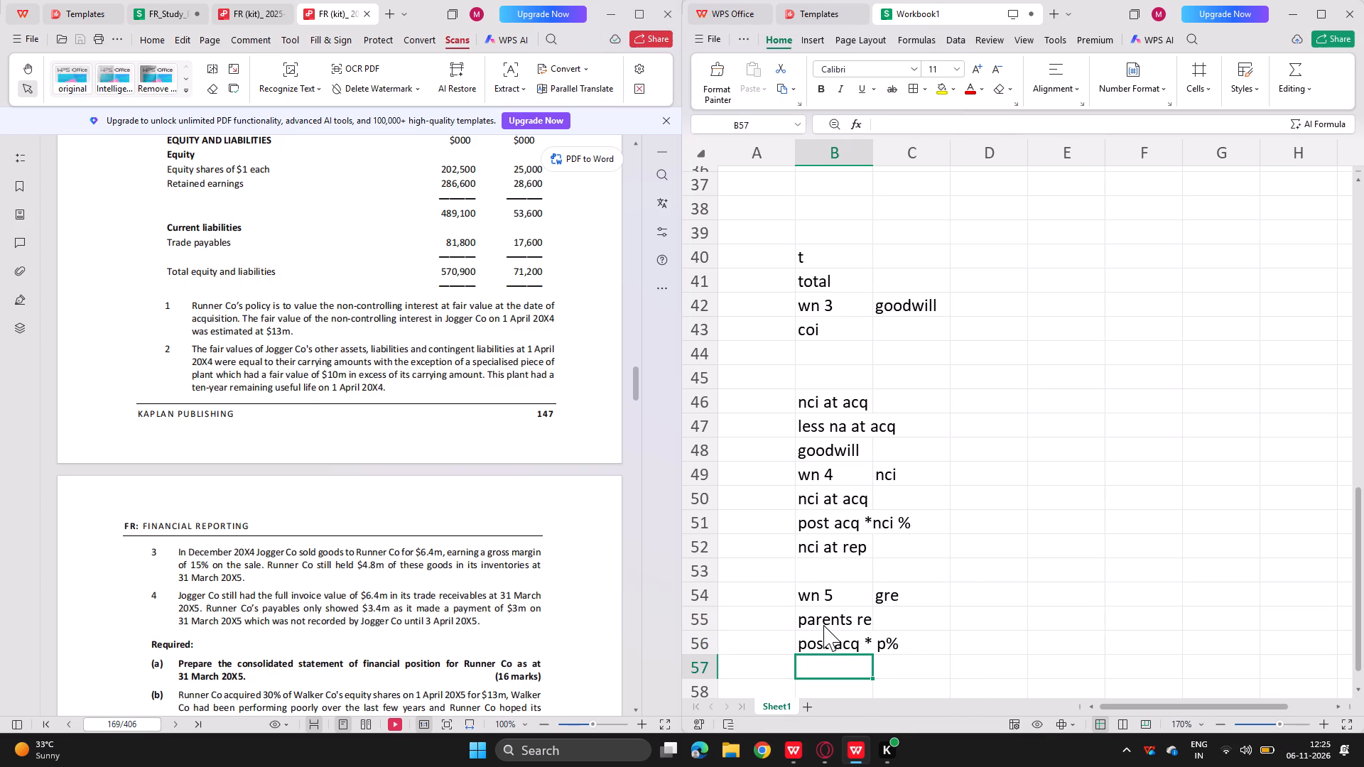
key(Return)
key(Return)
key(Return)
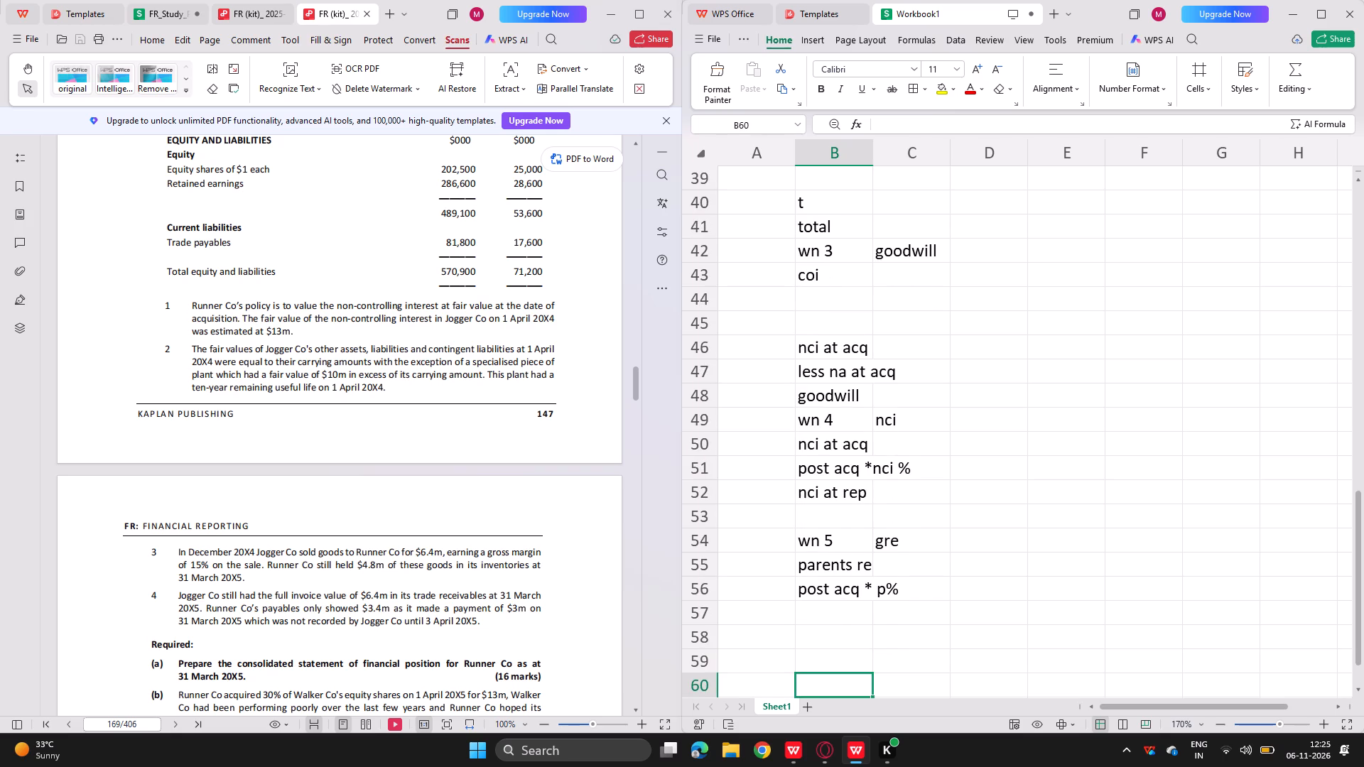
In the group structure working, enter the label "r holds j" in B31 with a holding of 0.80 in C31.
scroll(970, 518, up, 7)
scroll(406, 457, up, 1)
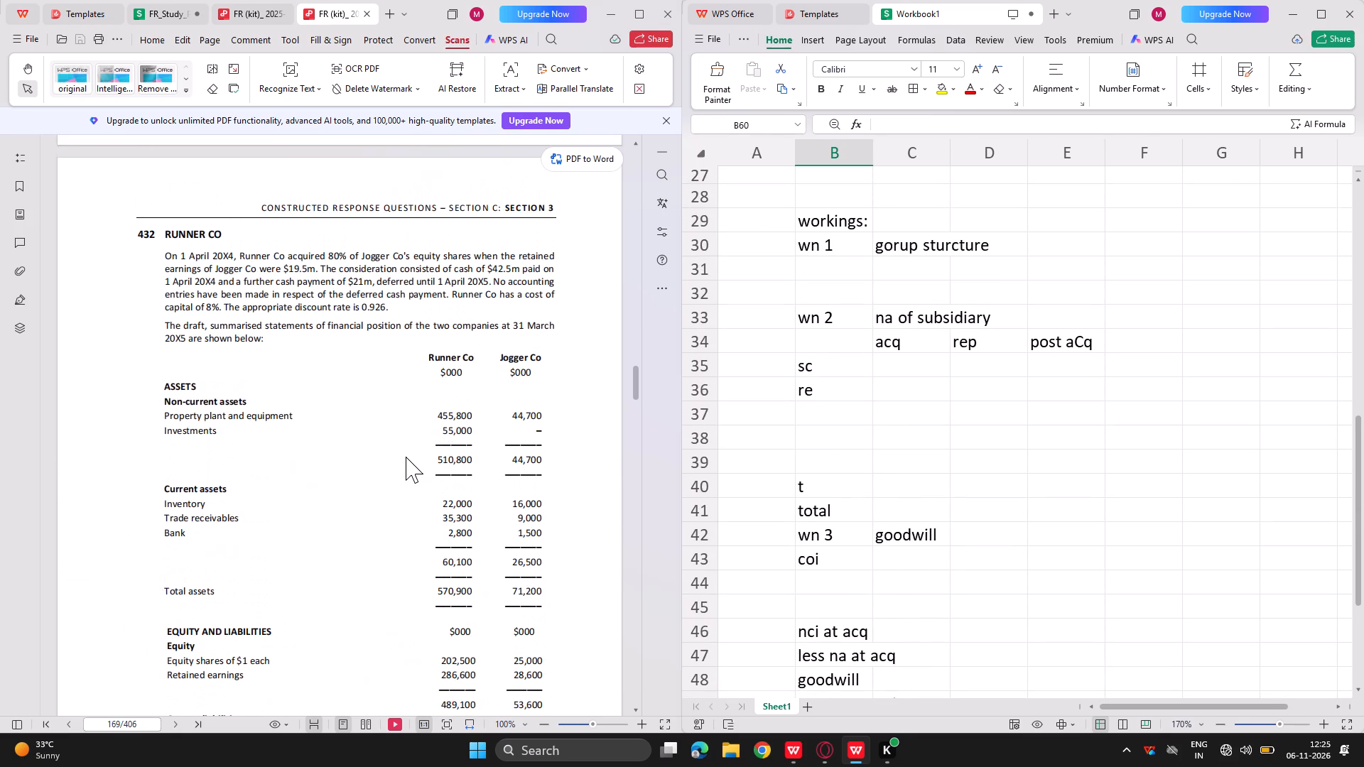
scroll(406, 457, up, 1)
ctrl+scroll(372, 341, up, 1)
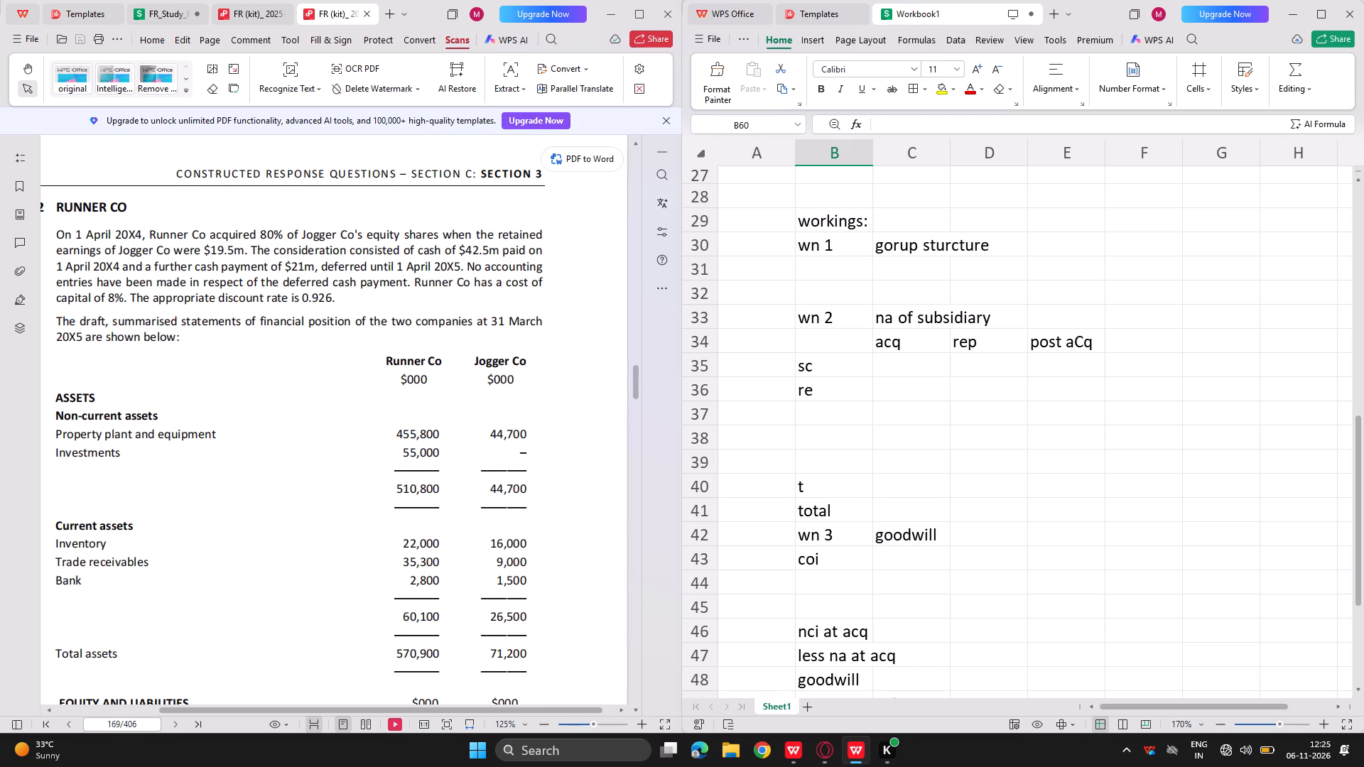
click(806, 270)
click(826, 266)
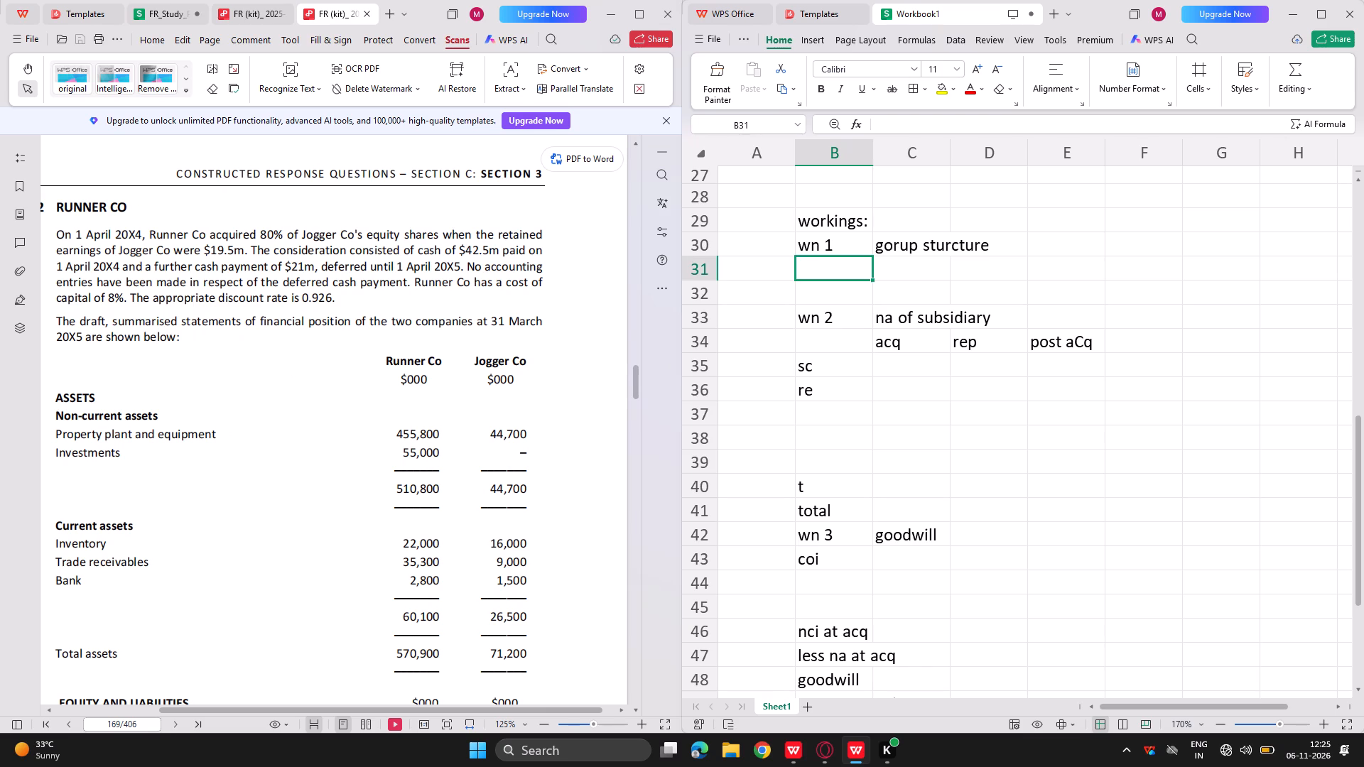
text(r holds j)
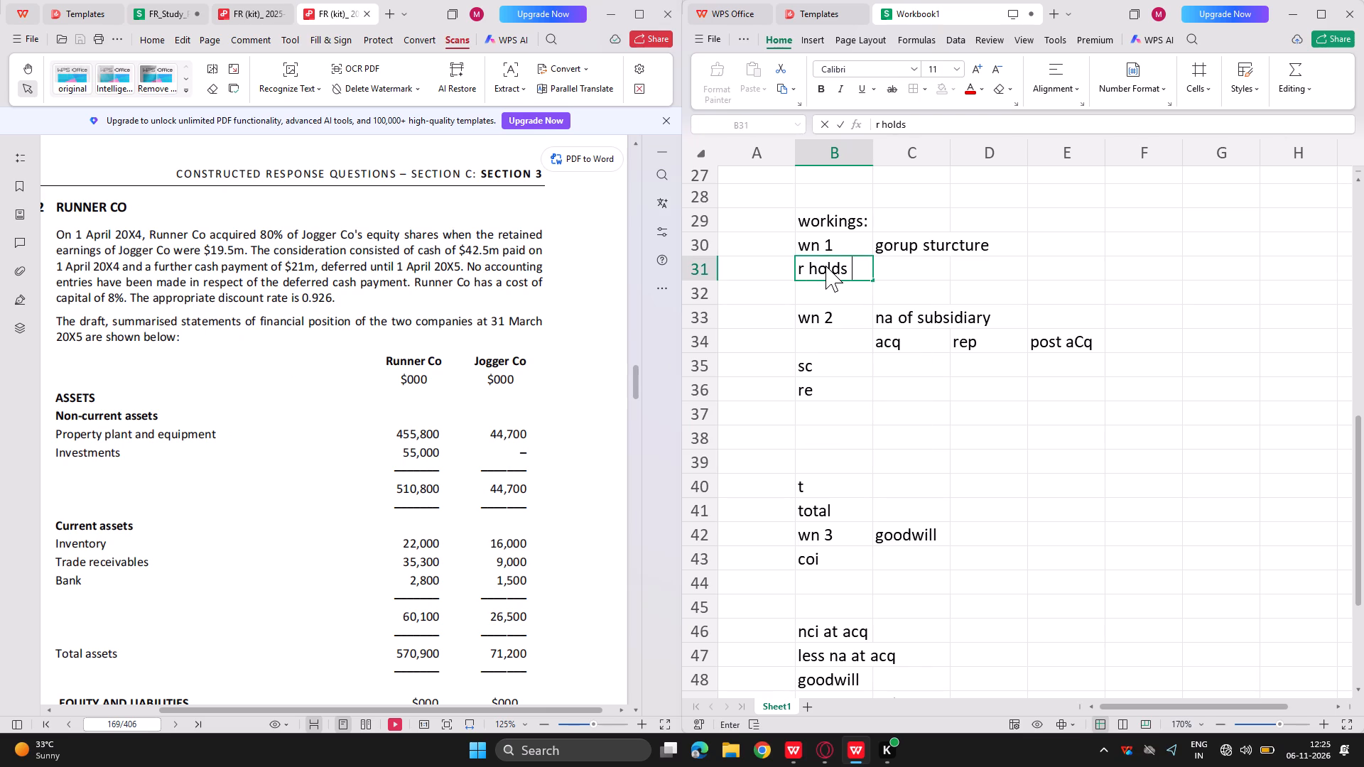
key(space)
key(Right)
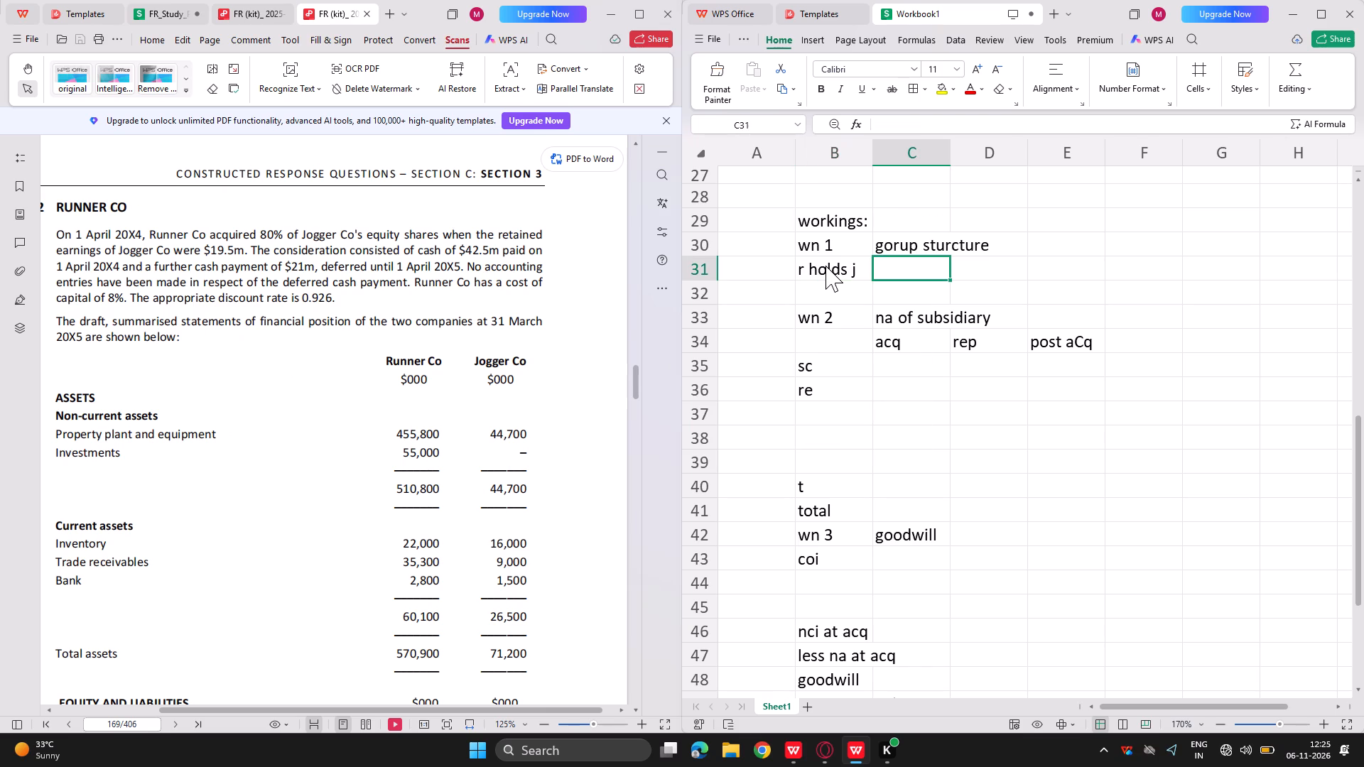
key(Insert)
key(Delete)
key(Up)
key(Insert)
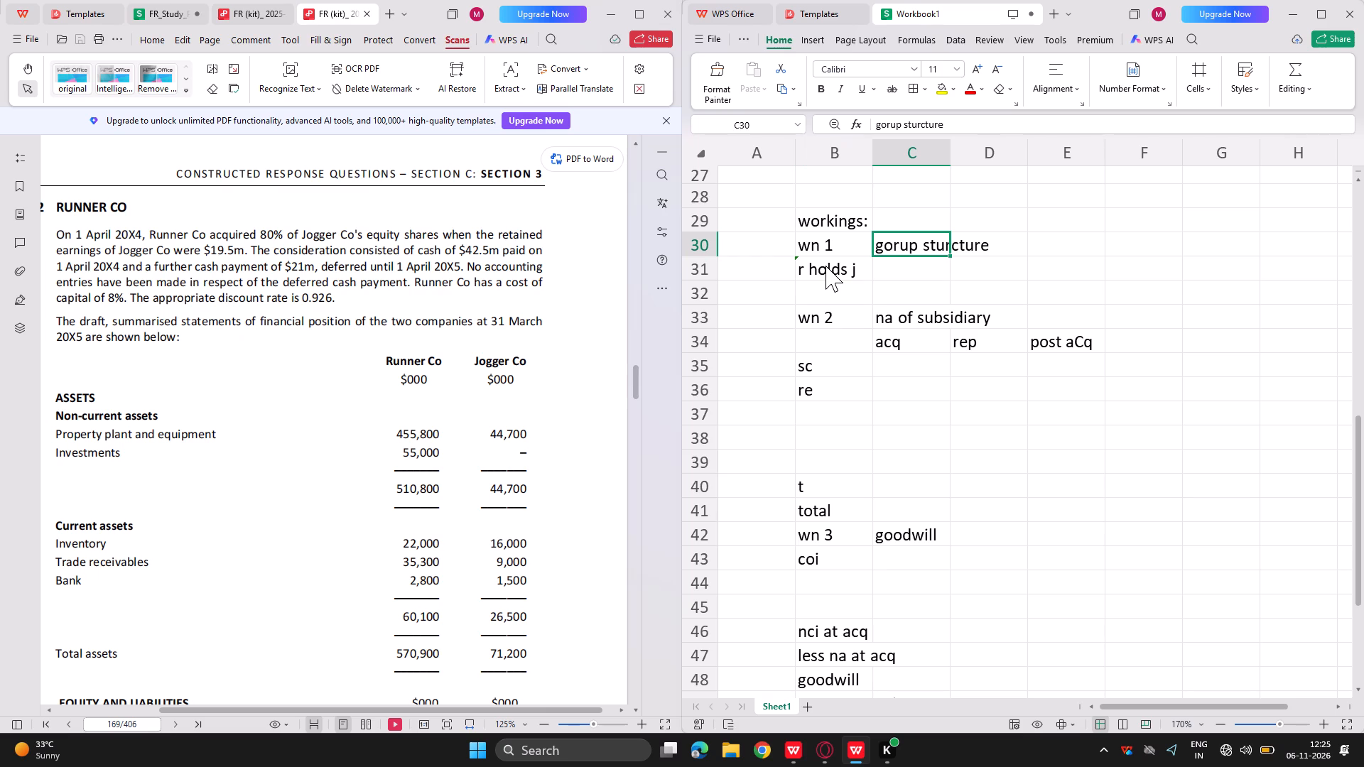
key(Down)
text(0.80)
key(Return)
Add an "nci" row in B32 of the group structure working with a share of 0.20 in C32.
key(Left)
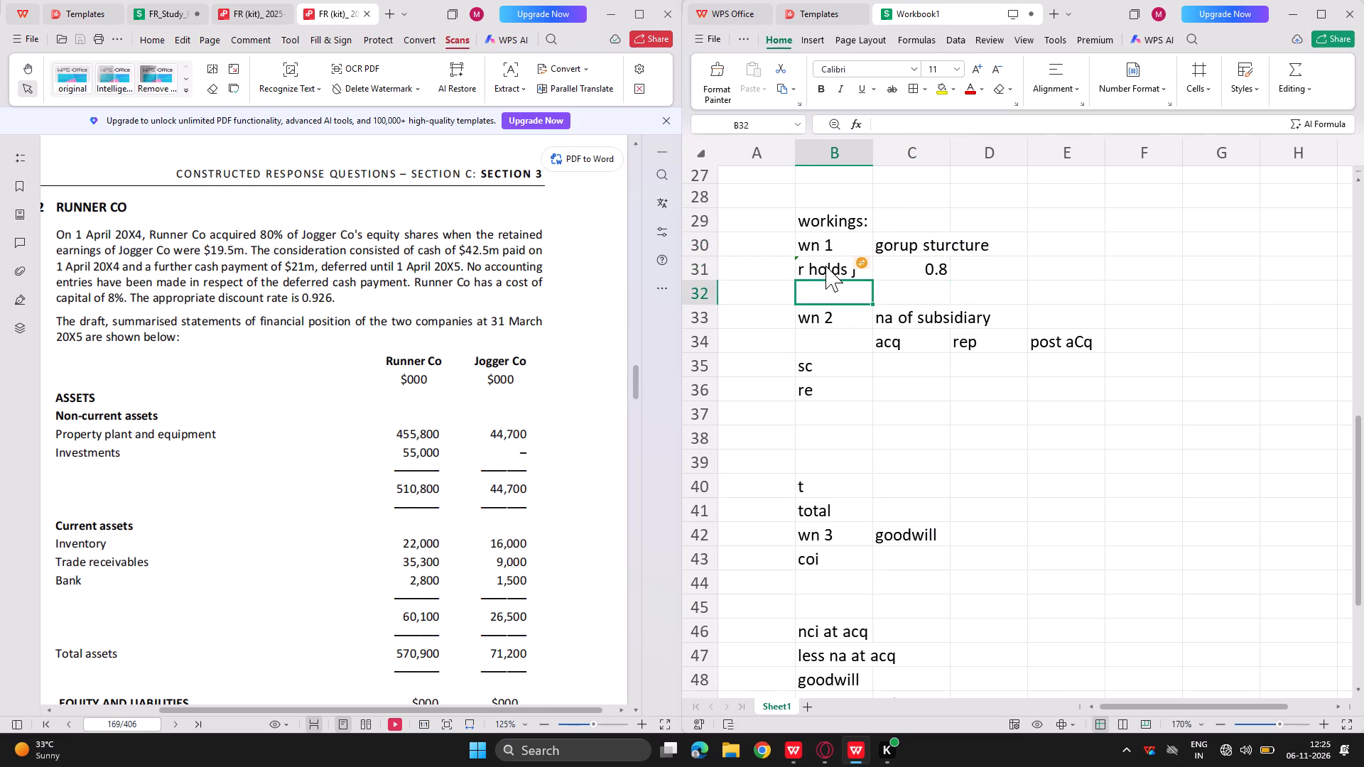
text(nci)
key(Down)
key(Right)
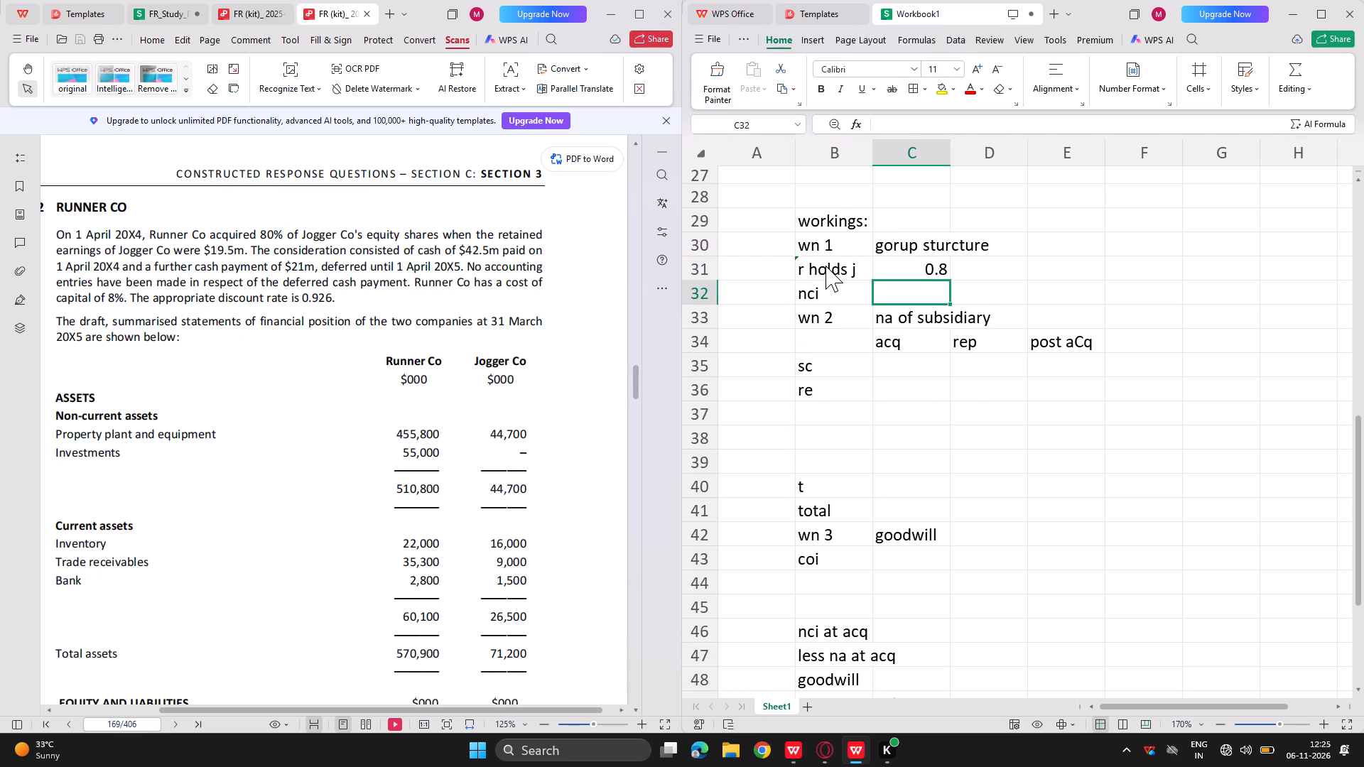
text(0.20)
key(Return)
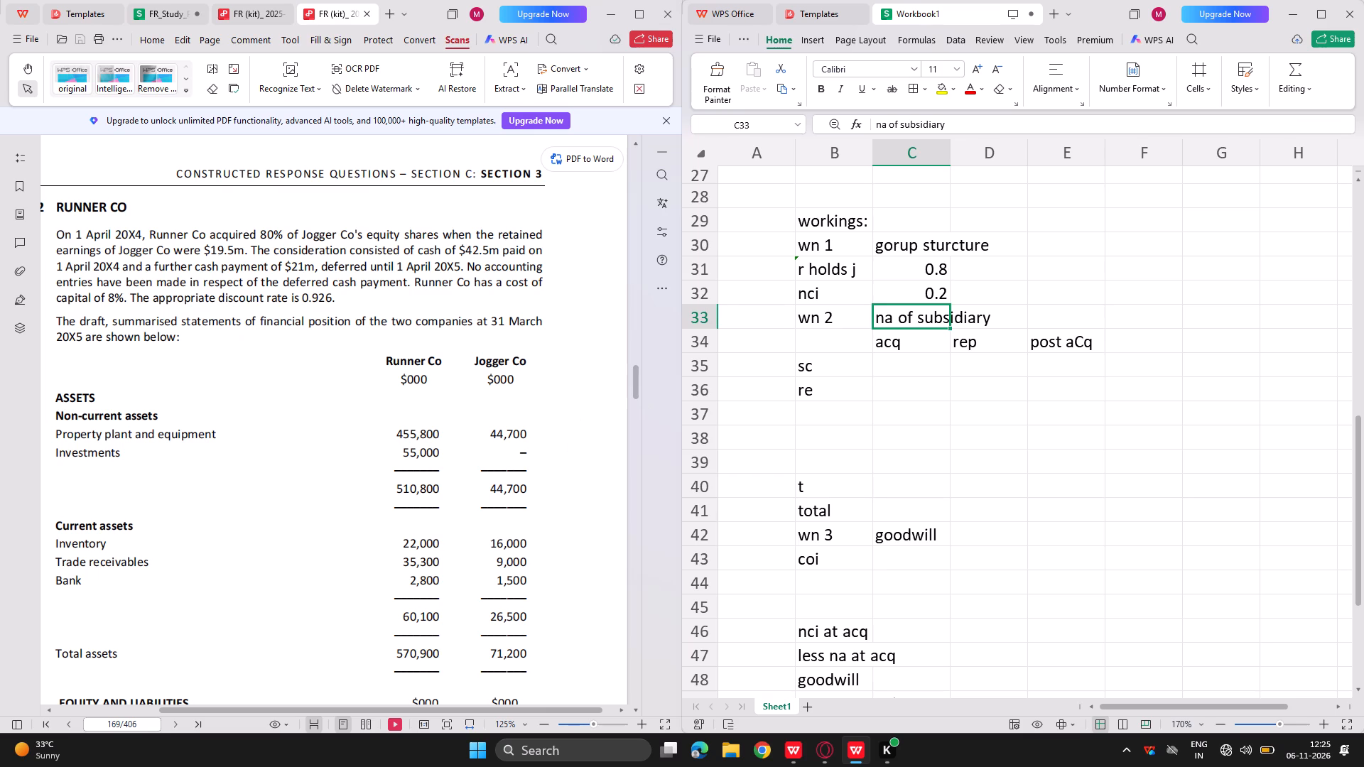
click(885, 371)
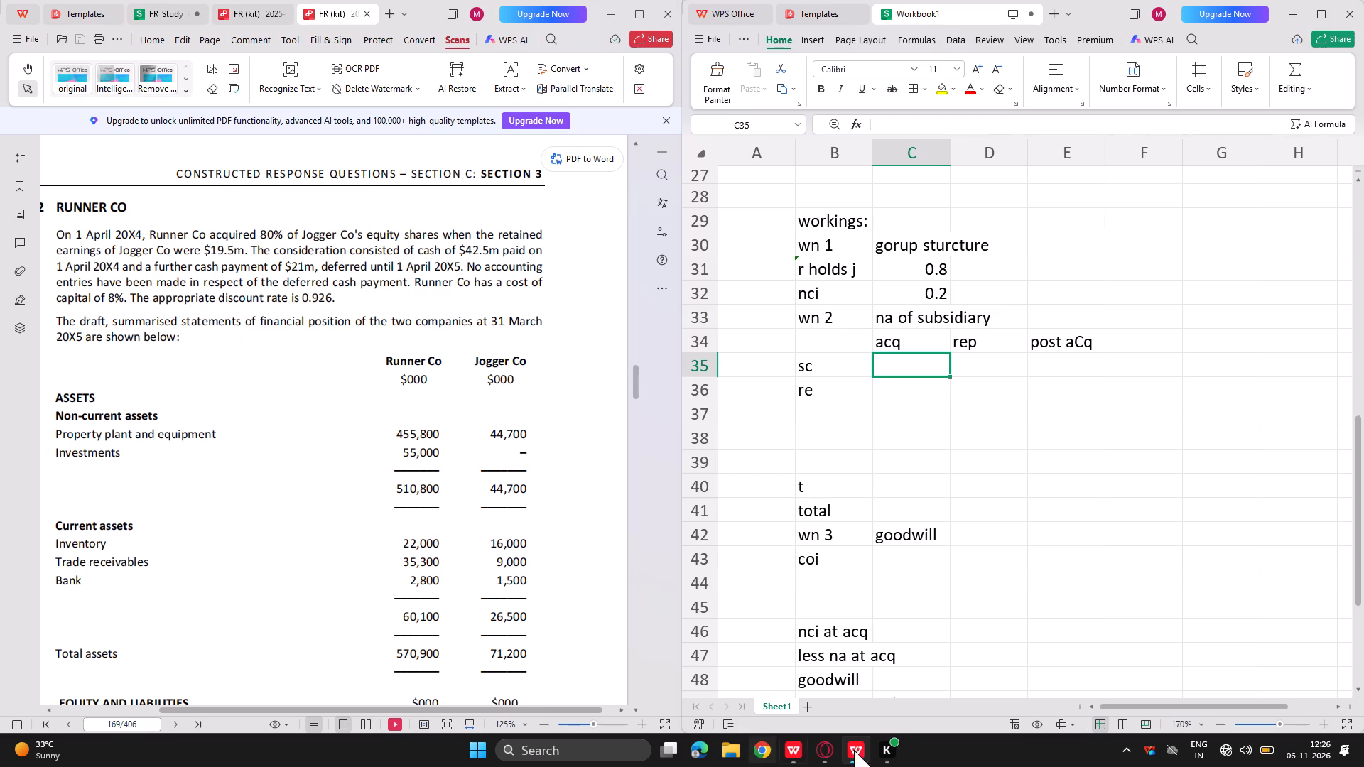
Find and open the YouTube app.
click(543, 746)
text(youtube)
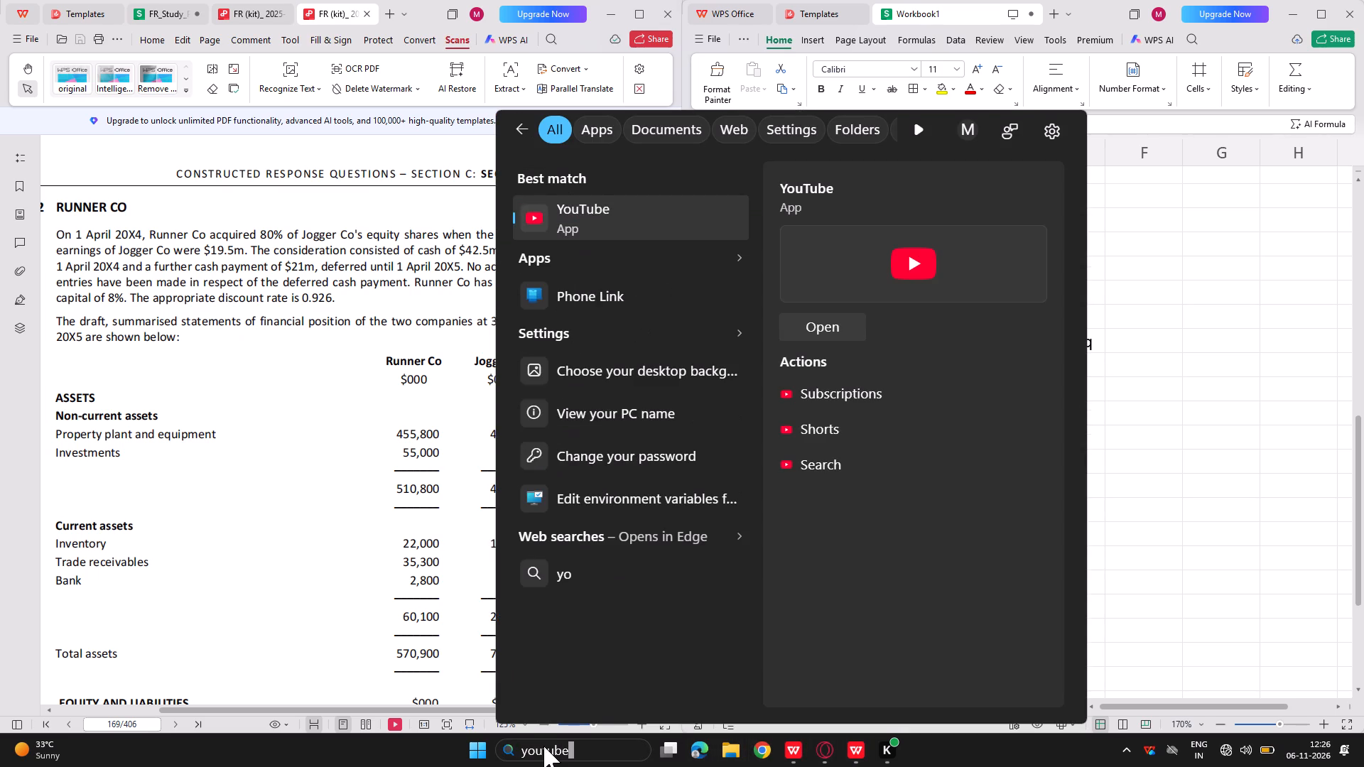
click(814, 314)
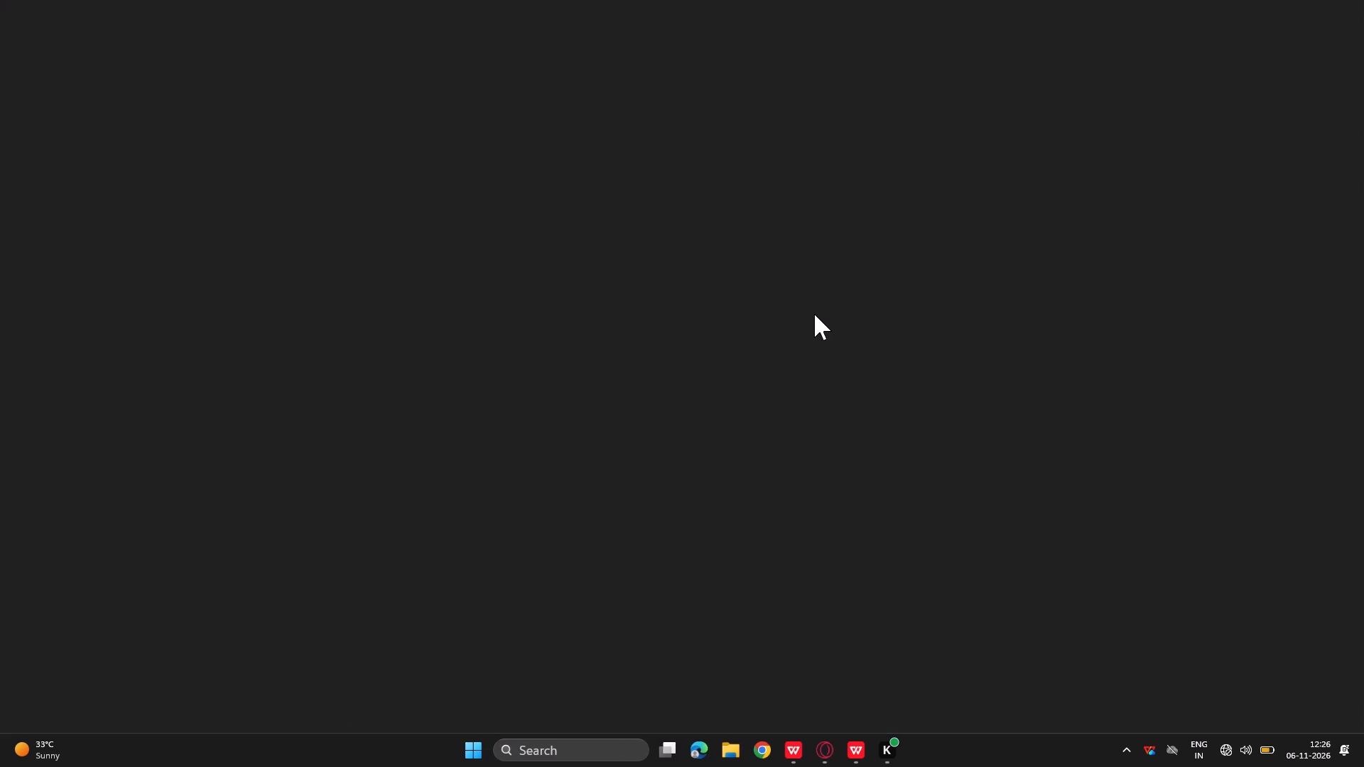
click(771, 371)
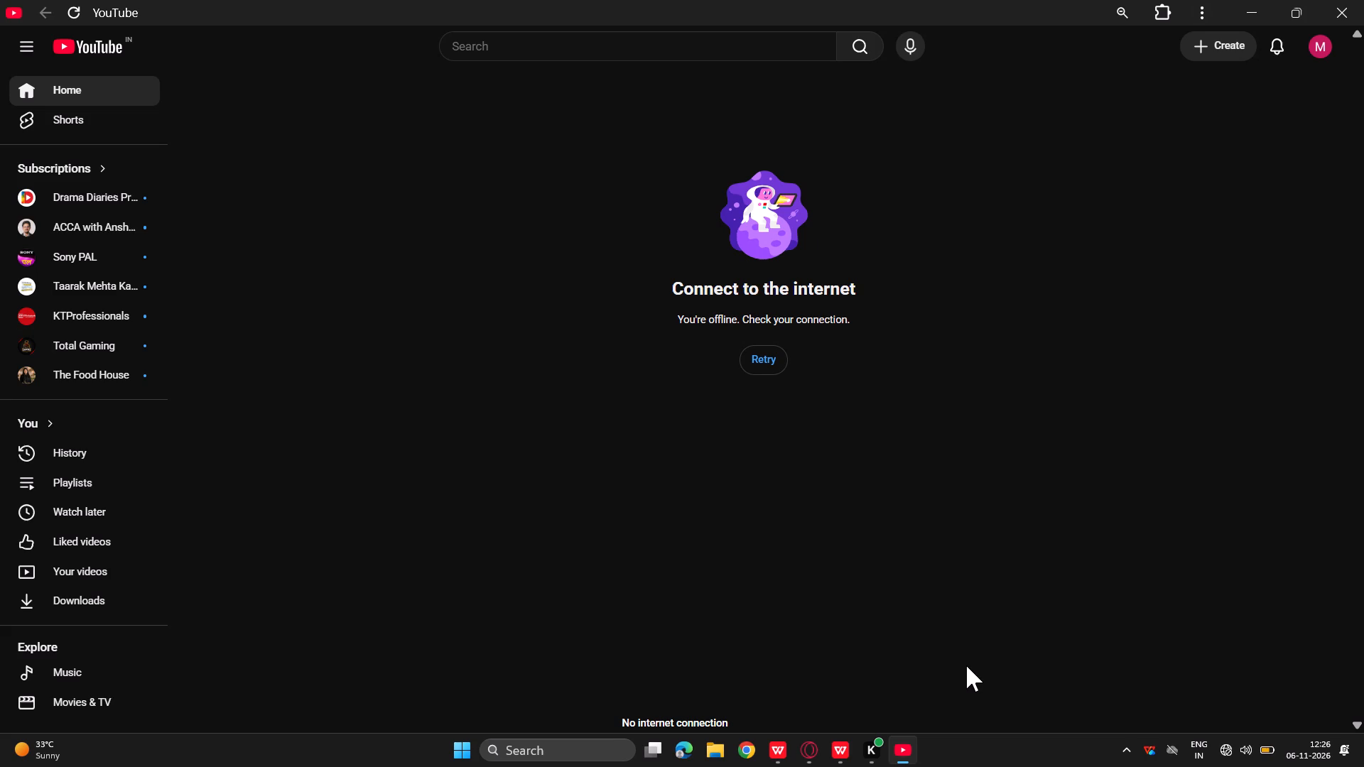
Close the offline YouTube window and return to the Runner Co question PDF and the workings spreadsheet.
click(1277, 754)
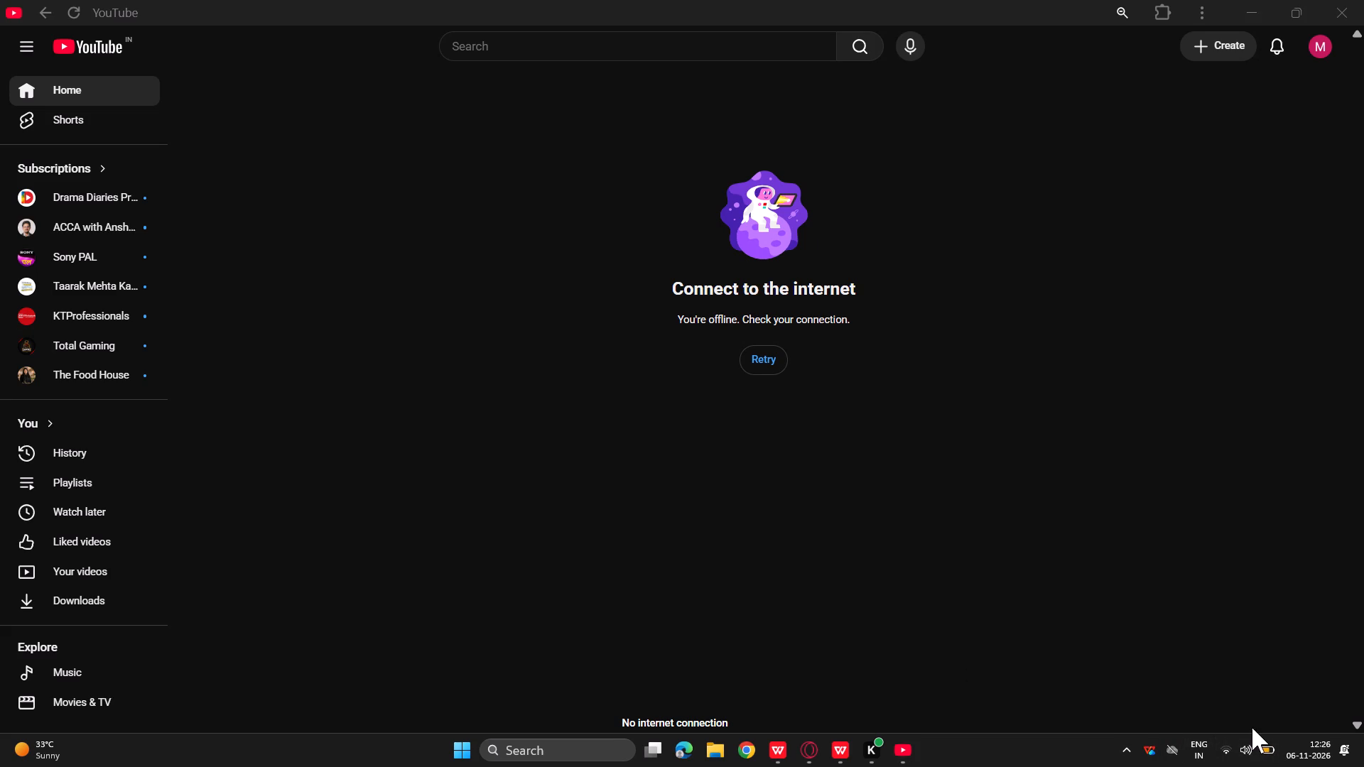
click(1279, 766)
click(1341, 20)
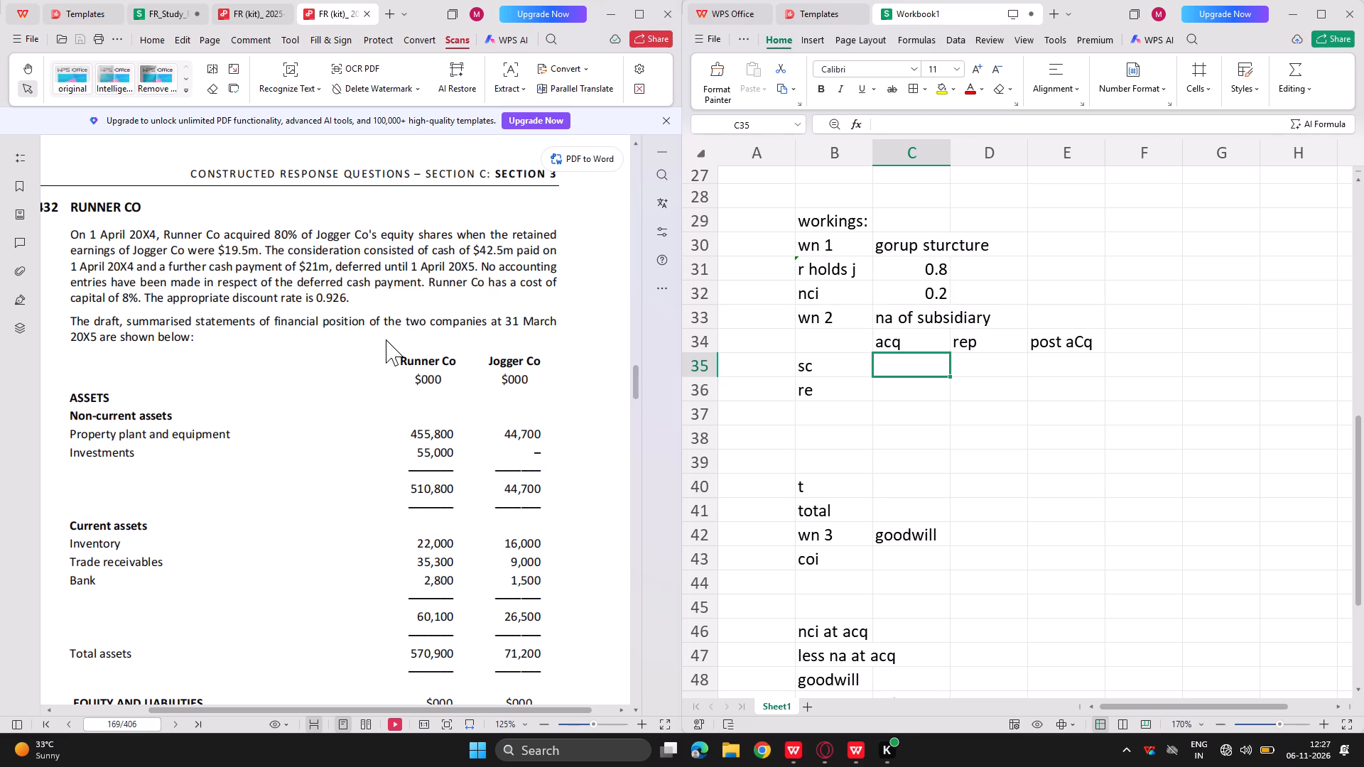
Enter Jogger Co's retained earnings at acquisition as 19500 in C36 of the net assets working.
scroll(386, 339, down, 1)
scroll(882, 457, down, 1)
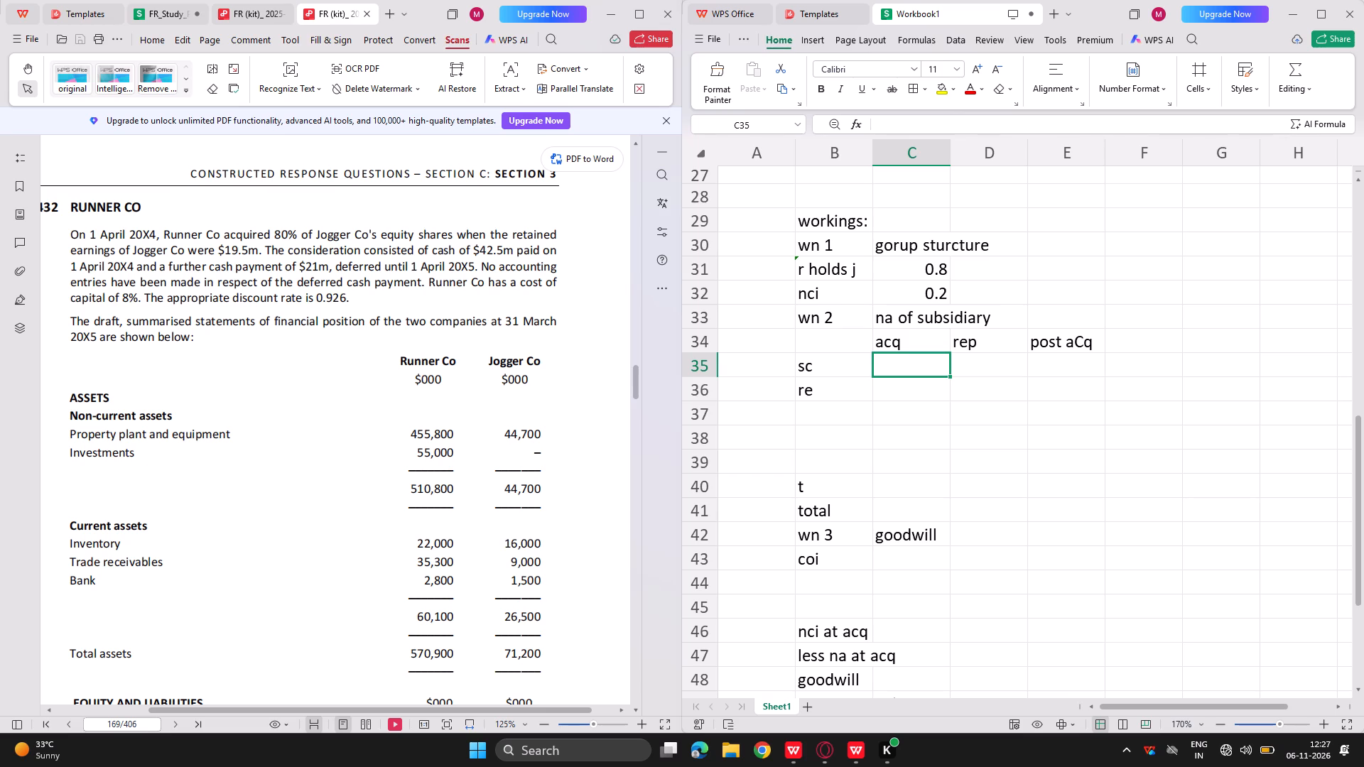
click(914, 385)
text(195)
text(00)
key(Right)
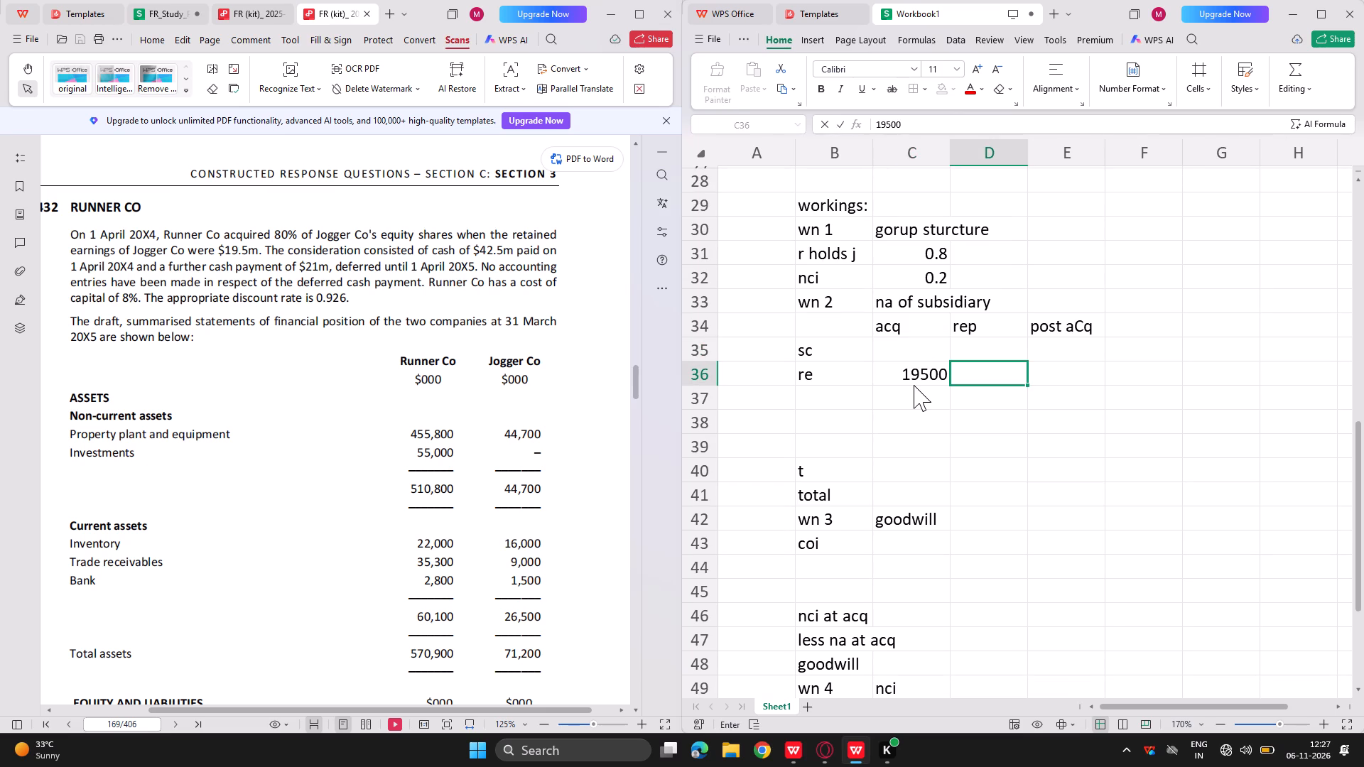
In the goodwill working, add a "cash" row under coi in B44 with 42500 in C44.
scroll(911, 380, down, 1)
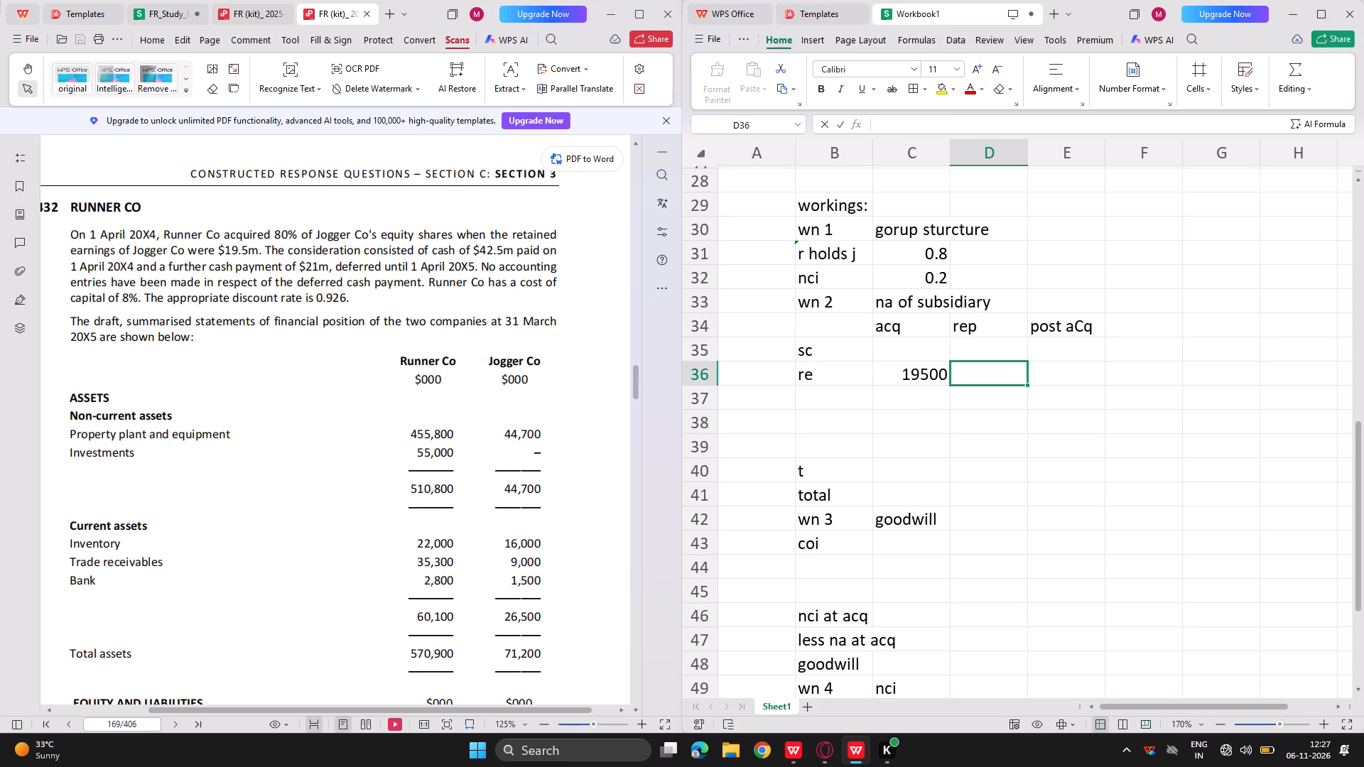
scroll(911, 380, down, 3)
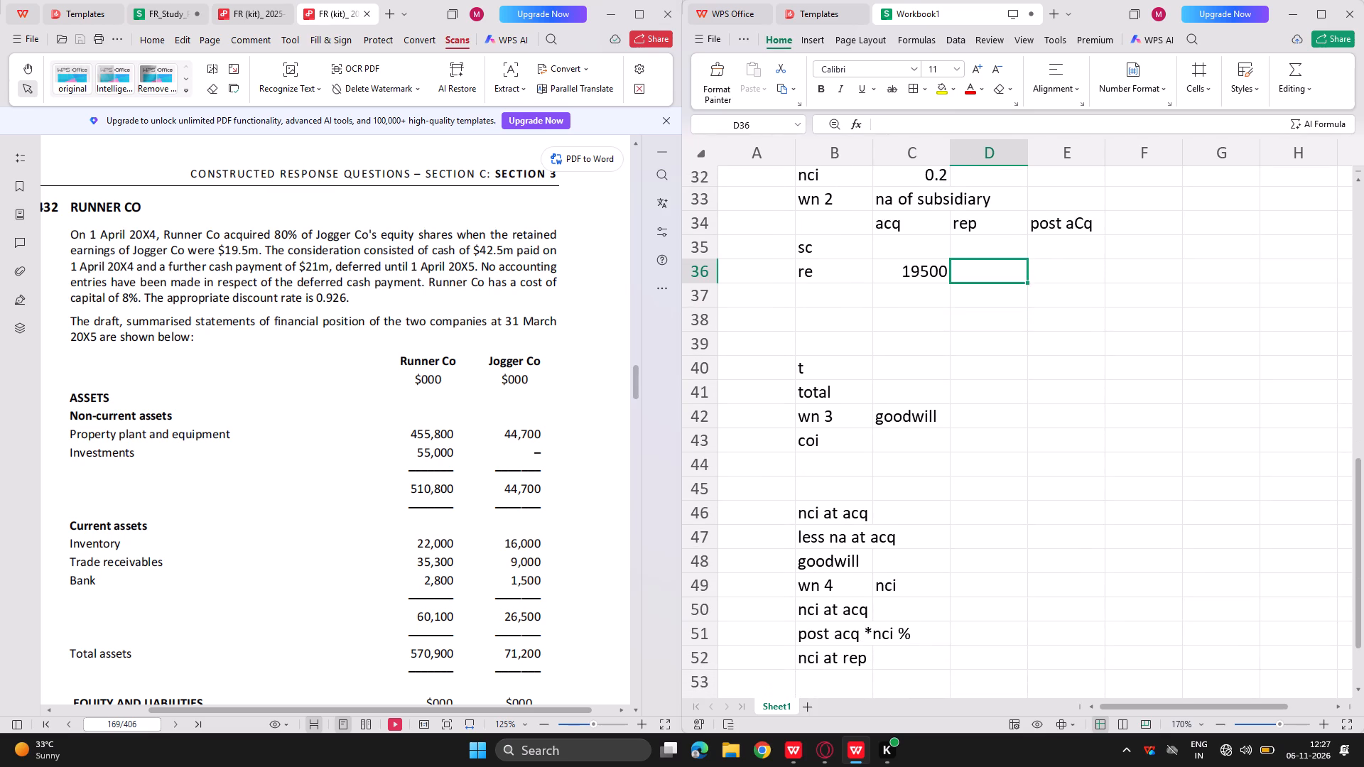
scroll(911, 380, down, 1)
scroll(849, 540, down, 1)
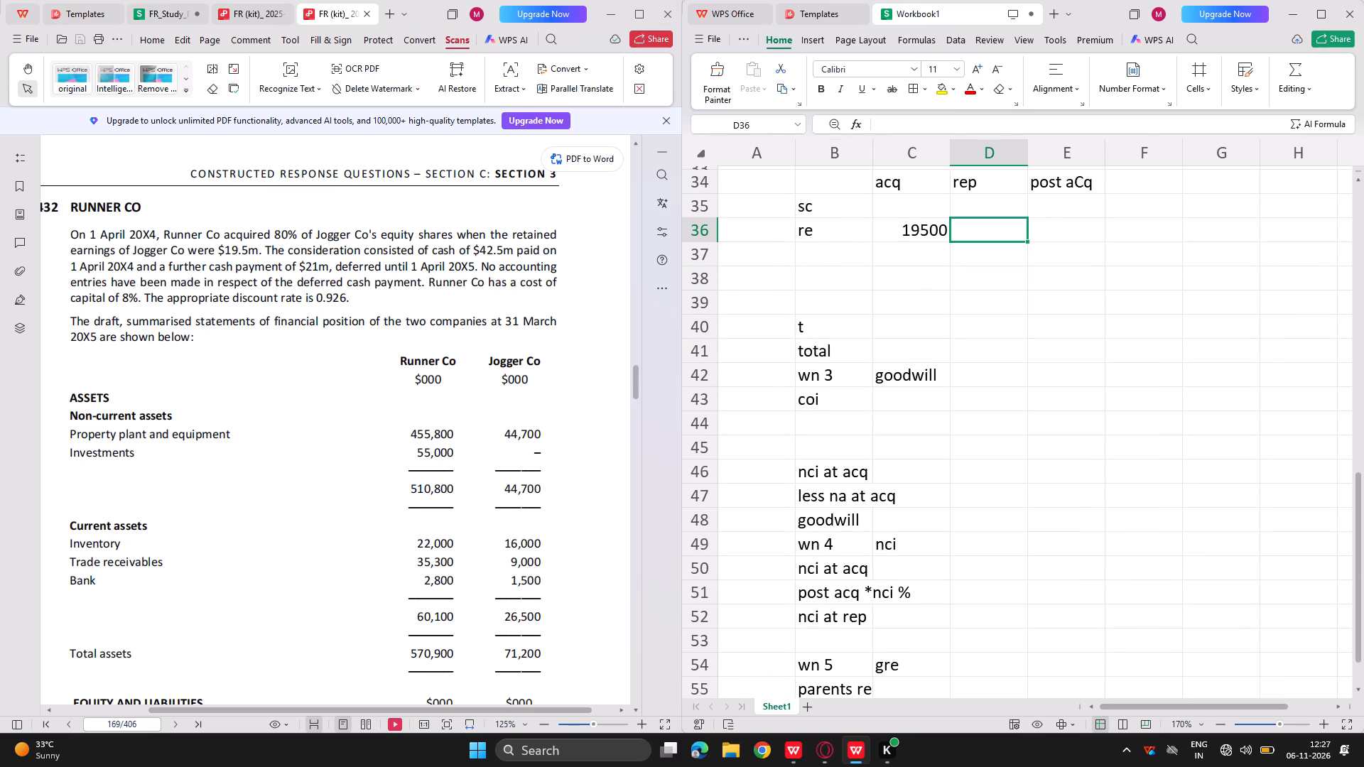
click(830, 426)
text(cahs)
key(BackSpace)
key(BackSpace)
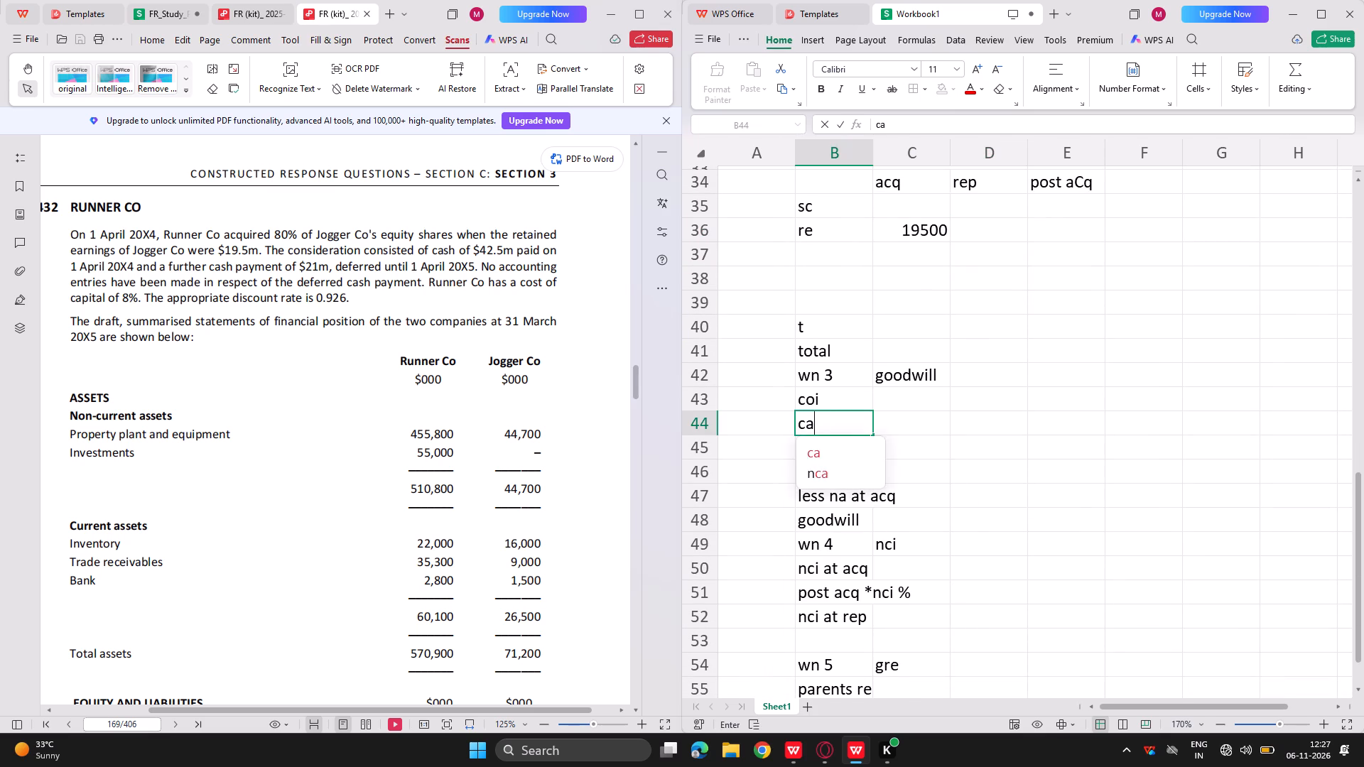
text(sh)
key(Right)
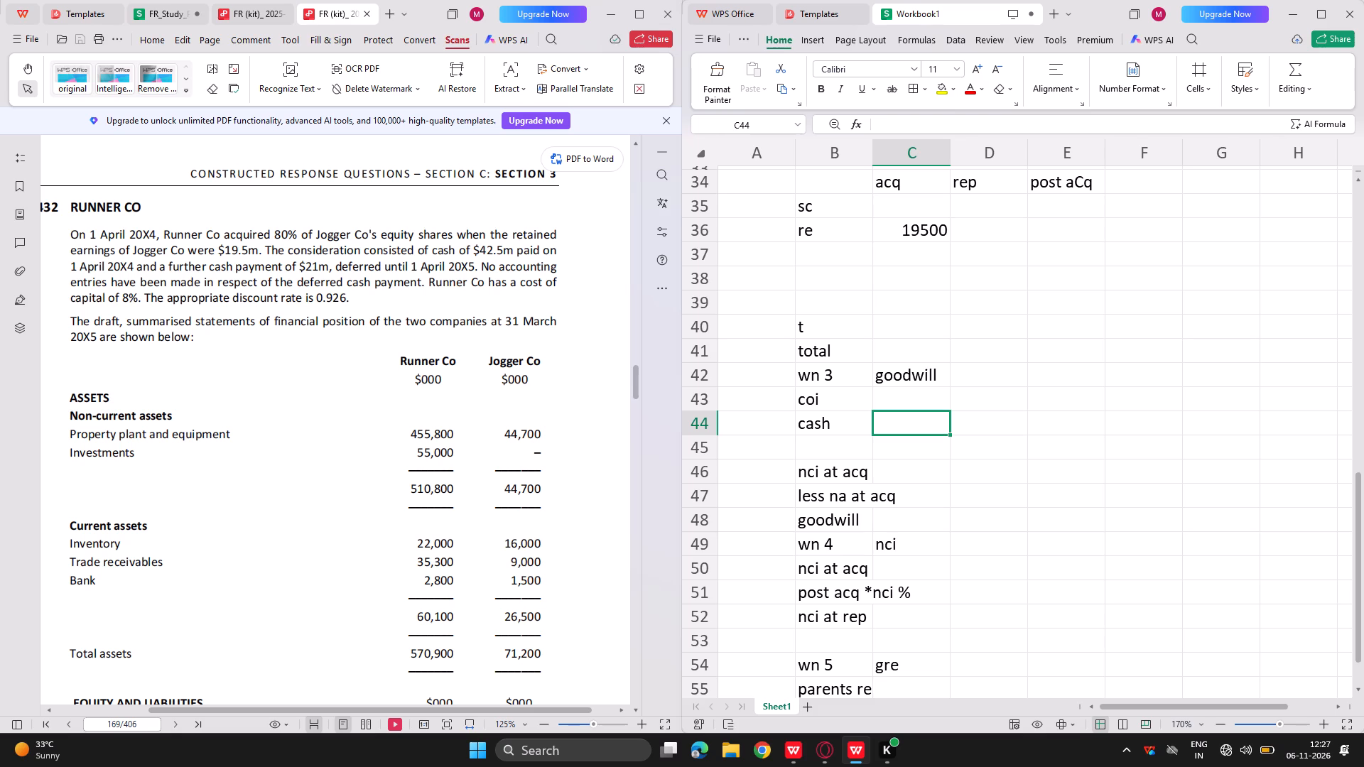
text(42500)
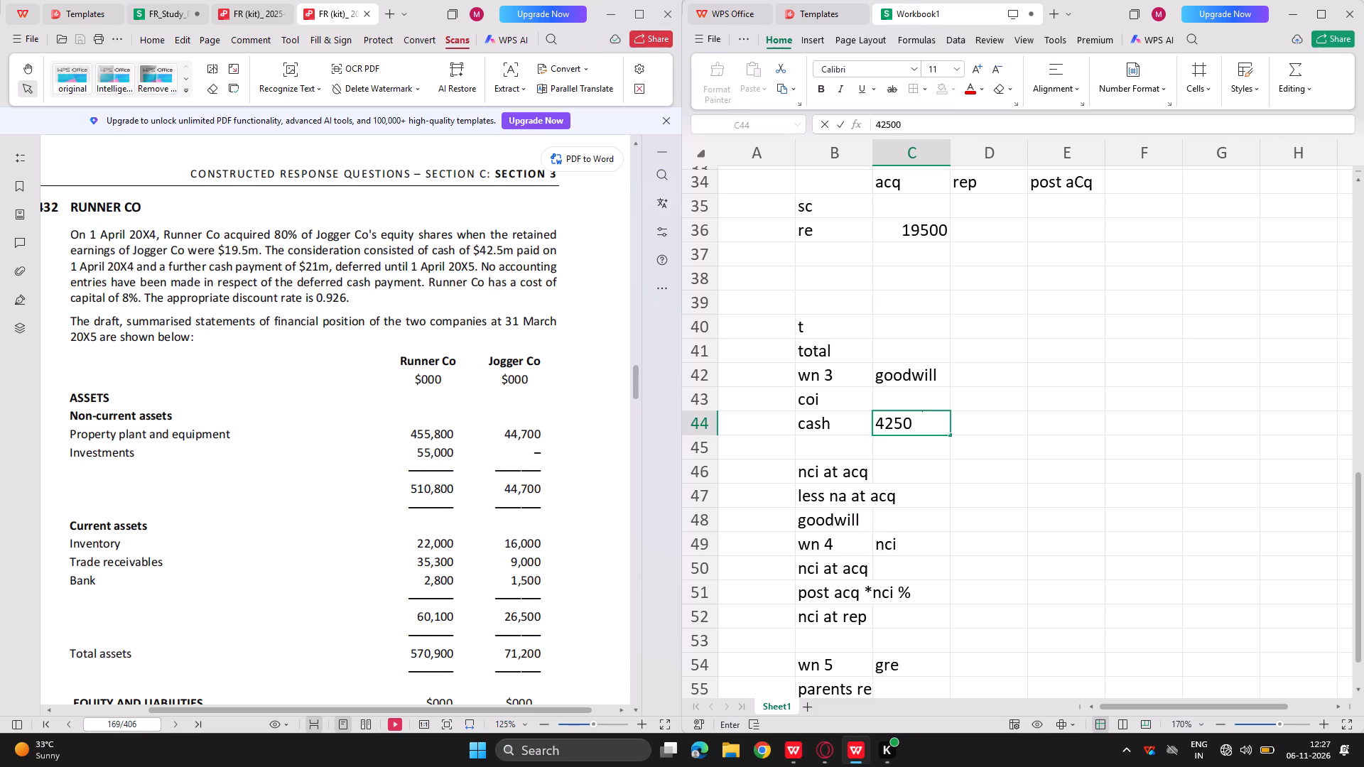
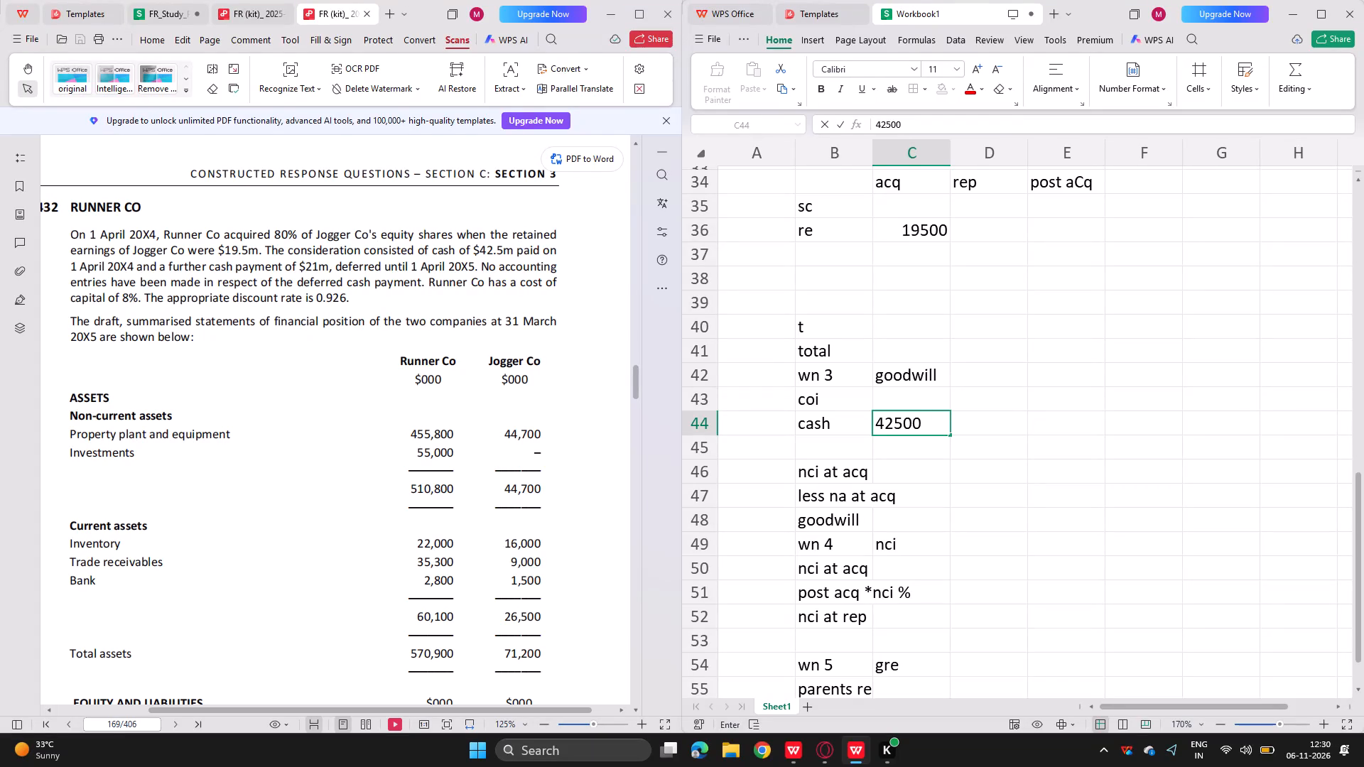
Commit the cash consideration of 42500 in C44 of the goodwill working.
key(Return)
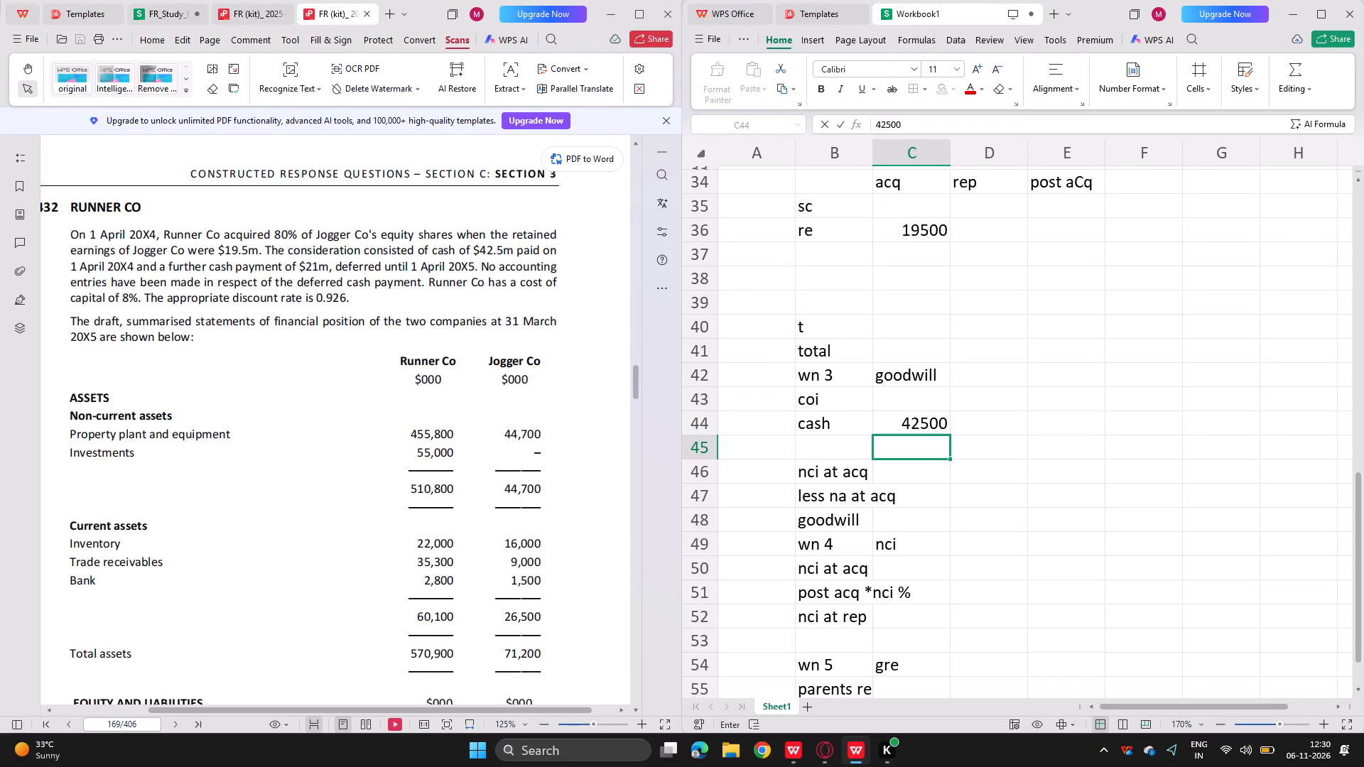
Select the empty label cell B45 below cash in the goodwill working and bring question 432's full text into view.
key(Up)
key(Left)
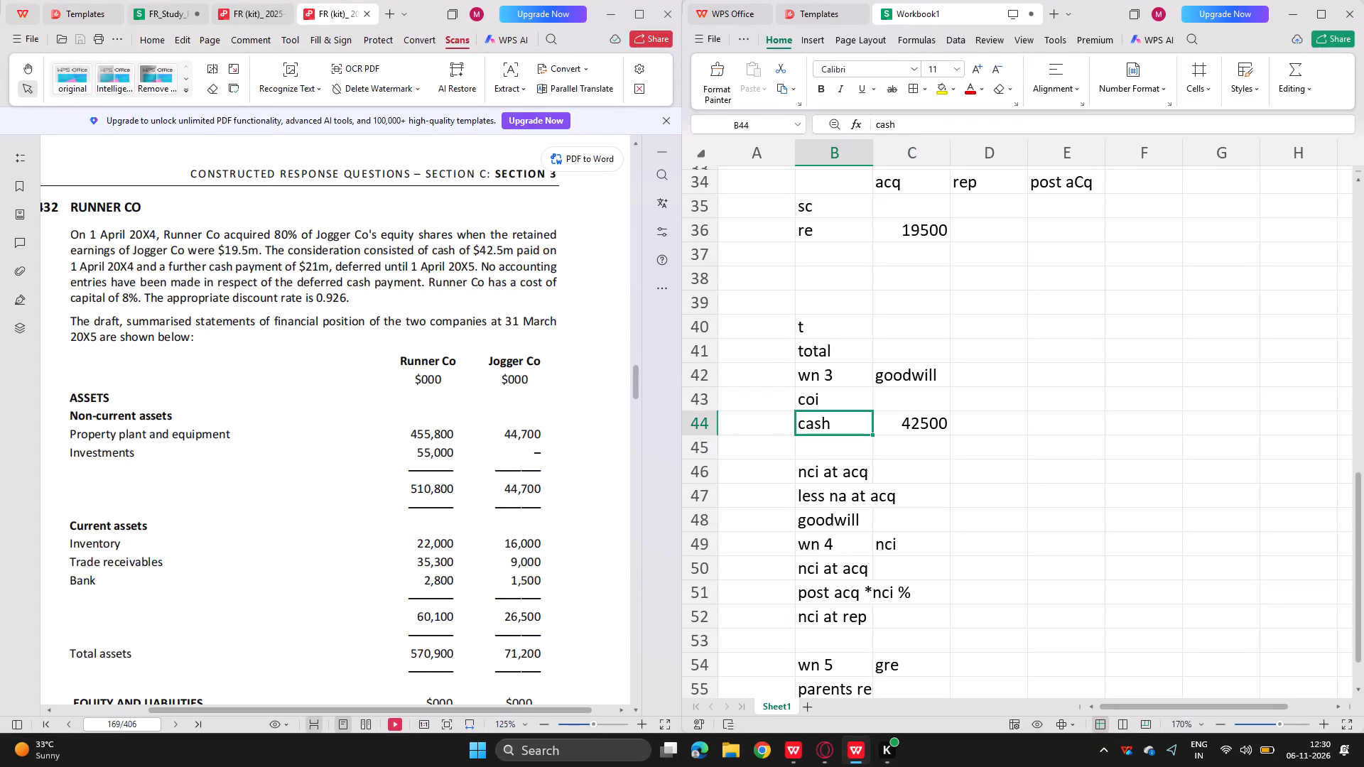
key(Down)
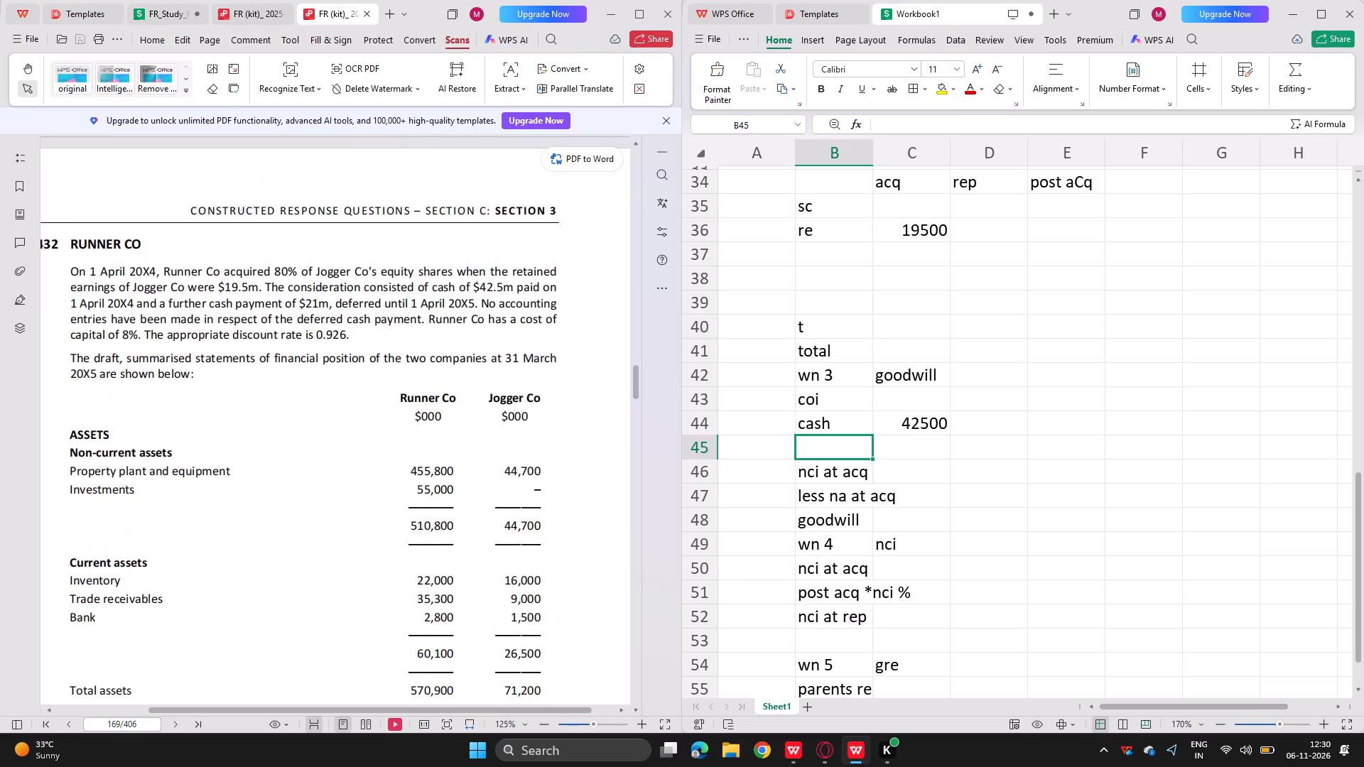
scroll(508, 347, right, 1)
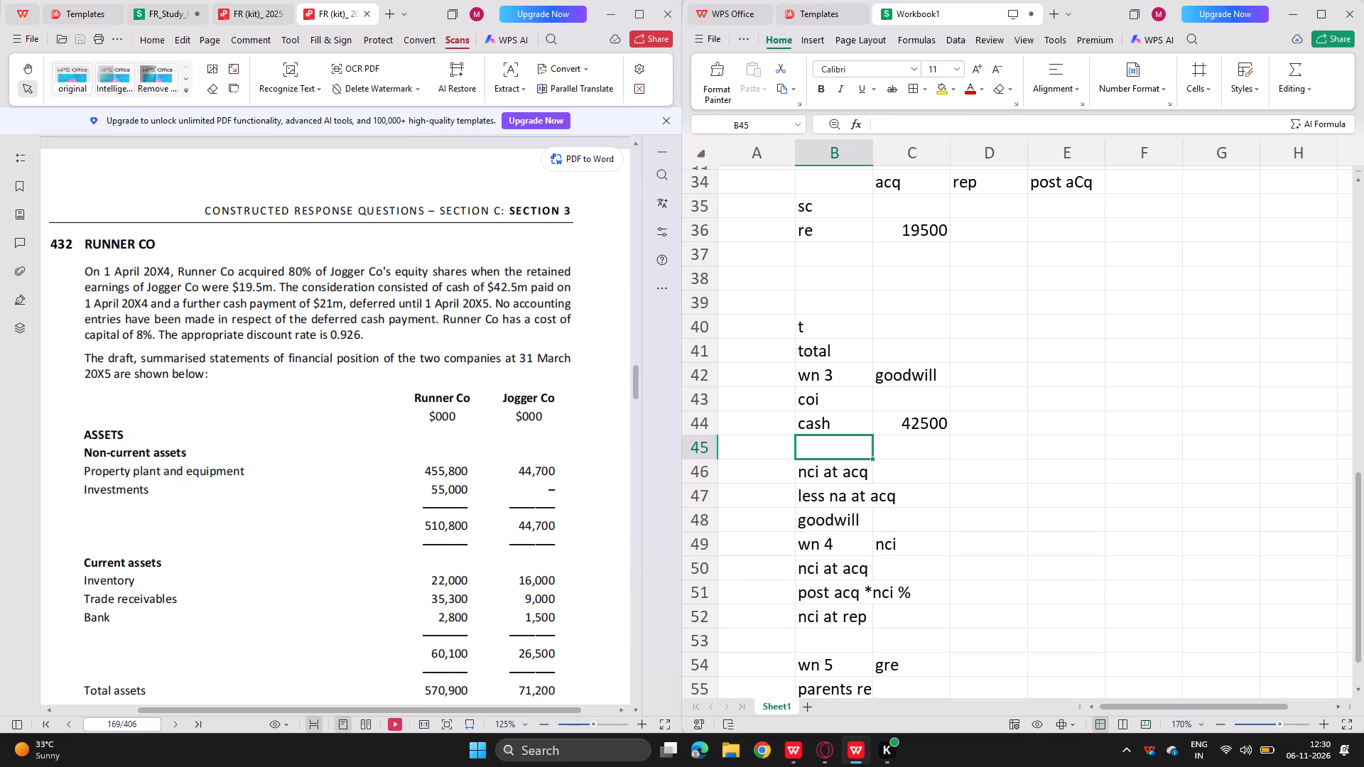